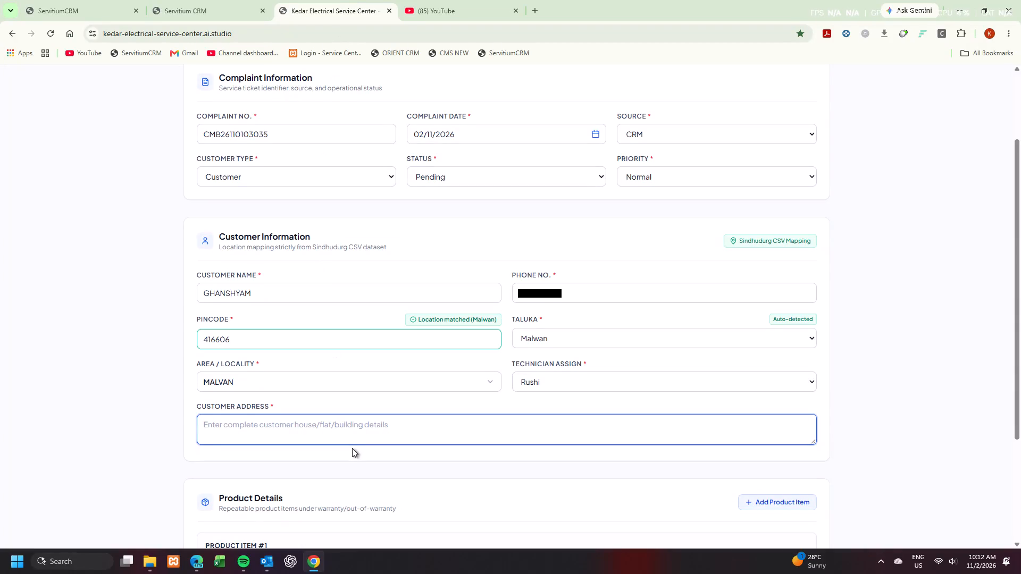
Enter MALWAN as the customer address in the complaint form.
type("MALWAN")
Fill in product item #1 with product name/model CF and issue remark DEAD.
scroll(353, 449, "down", 1)
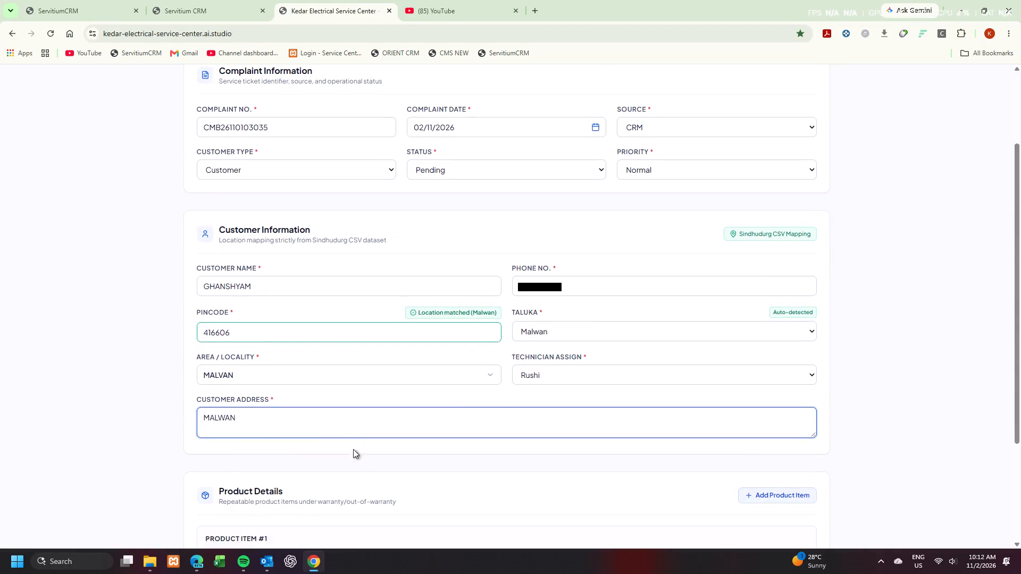
scroll(353, 449, "down", 1)
left_click(349, 477)
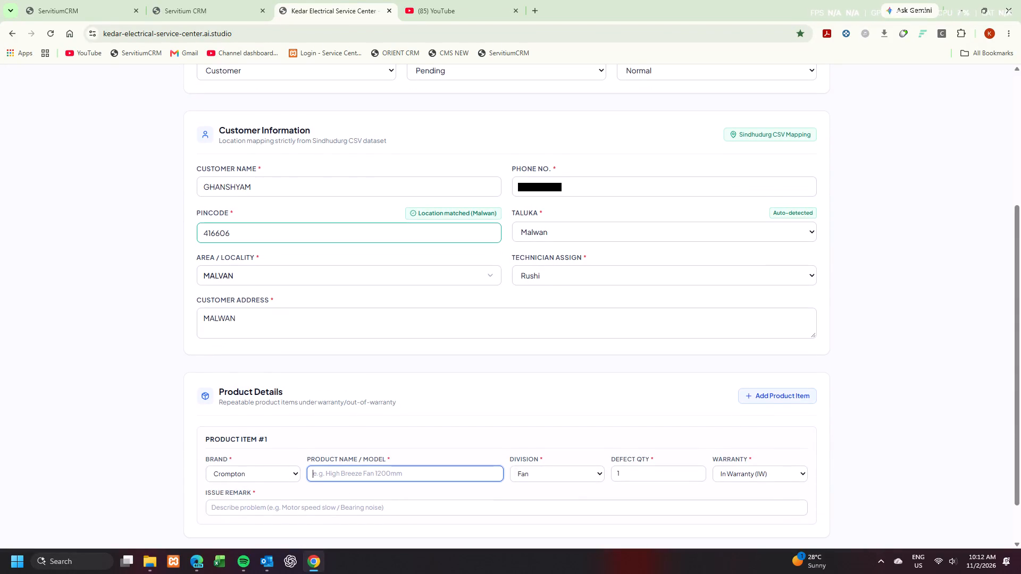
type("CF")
scroll(741, 485, "up", 1)
scroll(720, 489, "down", 3)
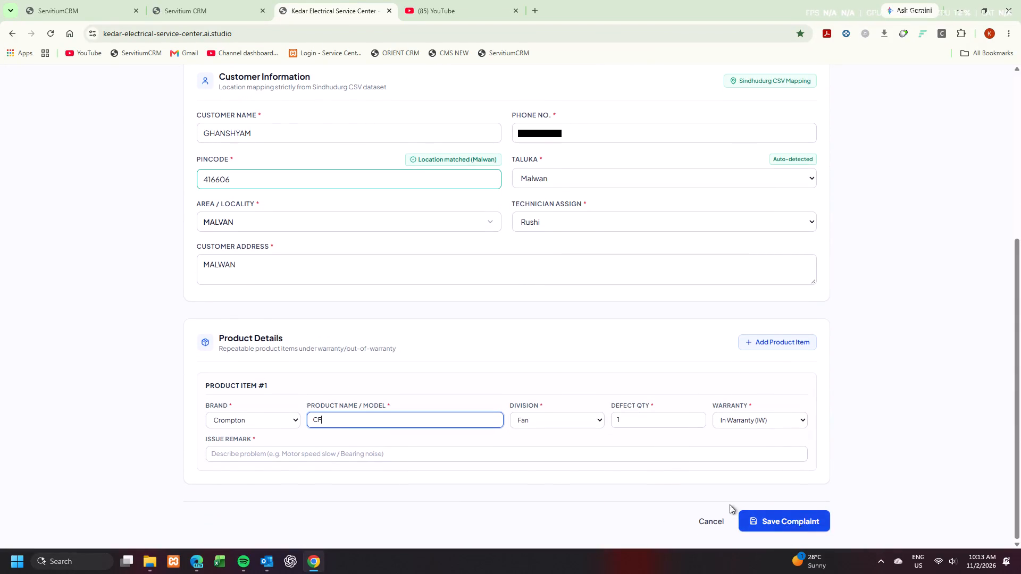
left_click_drag(472, 466, 466, 467)
left_click(474, 462)
left_click(484, 454)
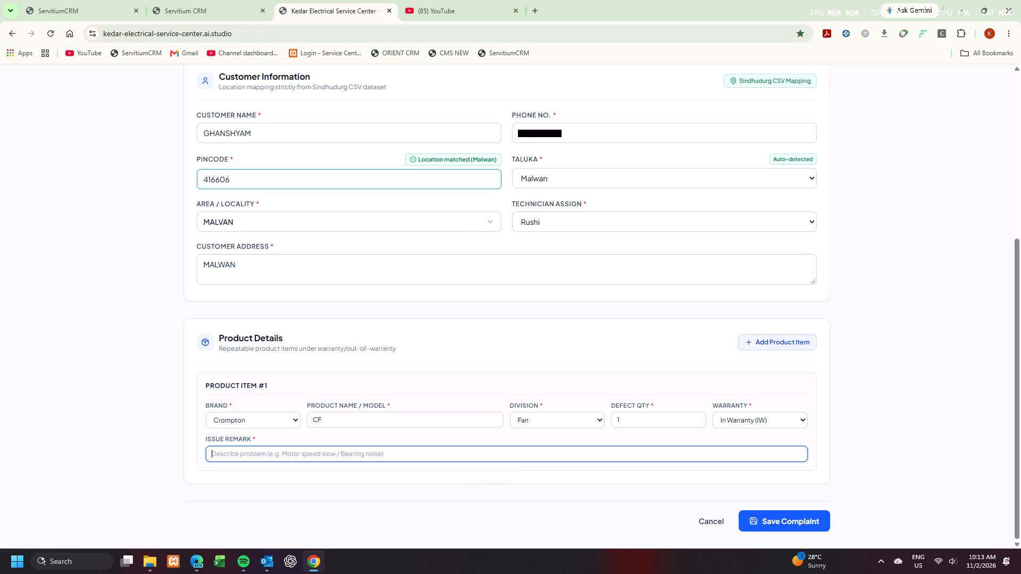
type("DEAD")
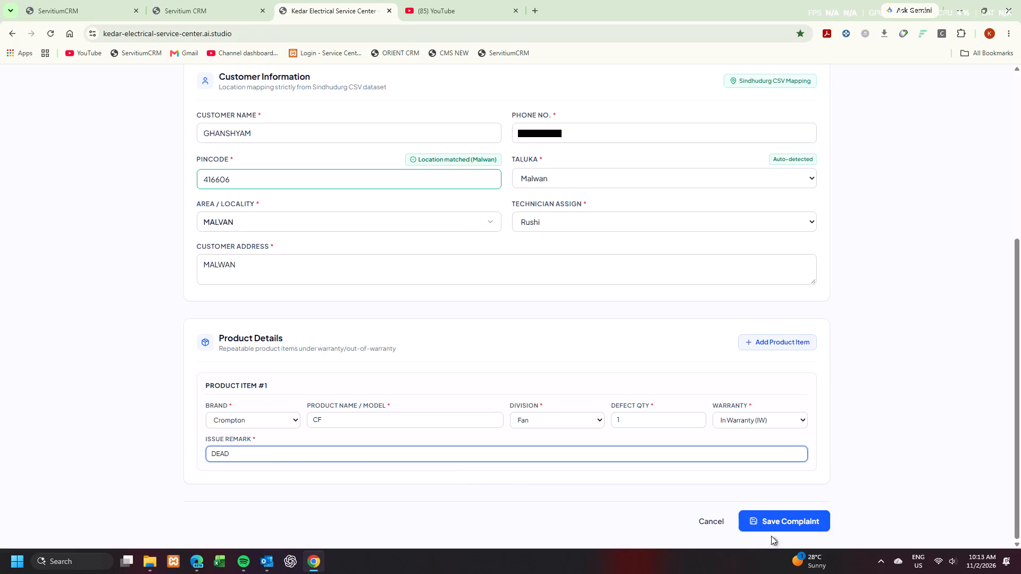
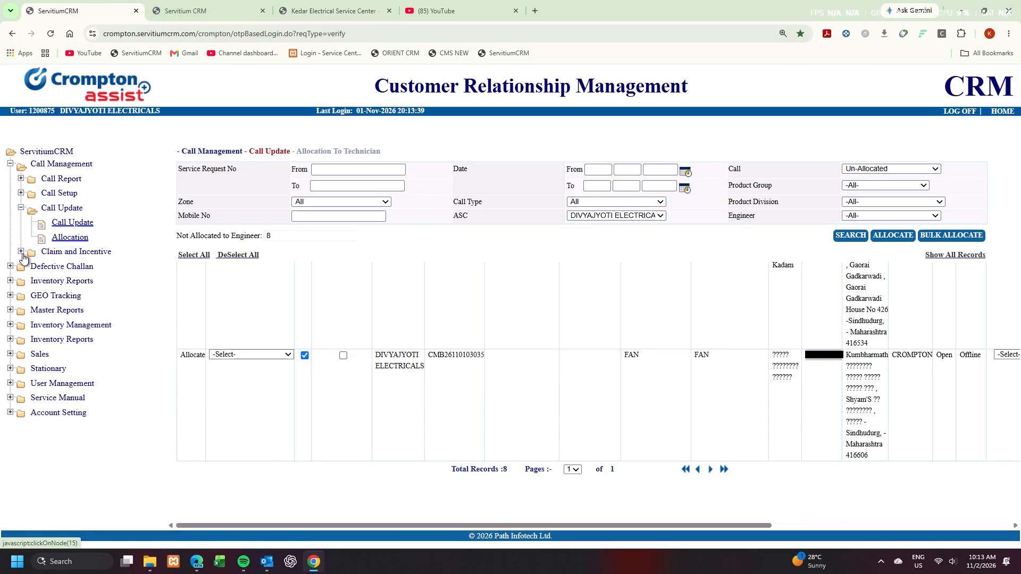
Run the Service Claim Report for October 2026, keeping the CROMPTON brand and all product divisions.
left_click(120, 269)
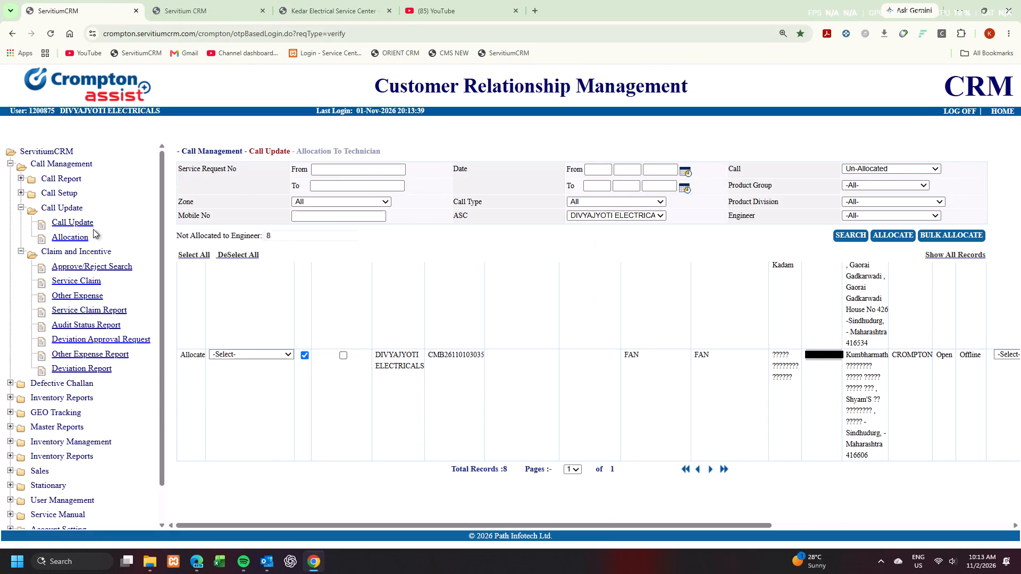
left_click(113, 309)
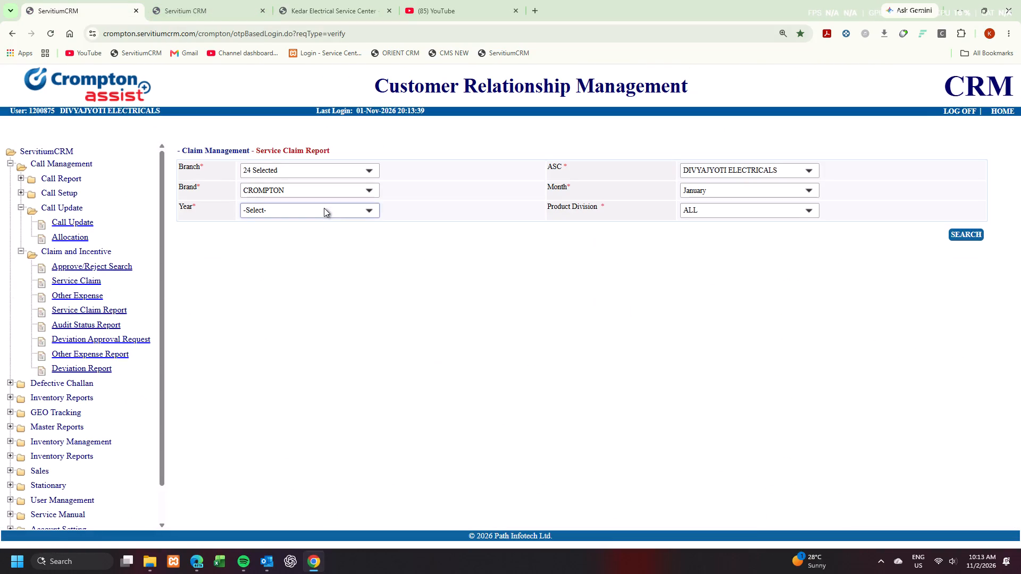
left_click(324, 208)
left_click(302, 257)
left_click(722, 196)
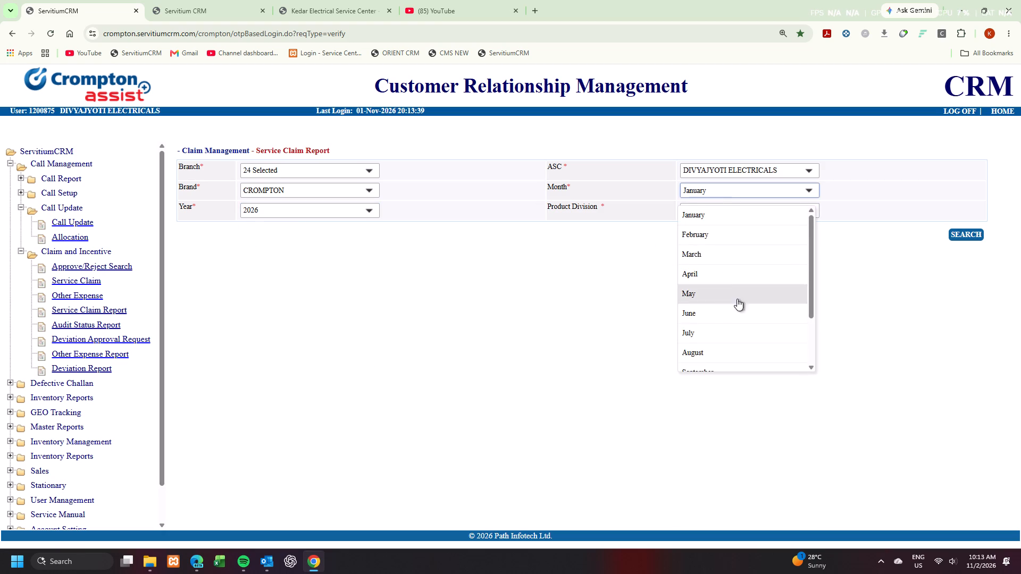
scroll(726, 352, "down", 1)
left_click(710, 345)
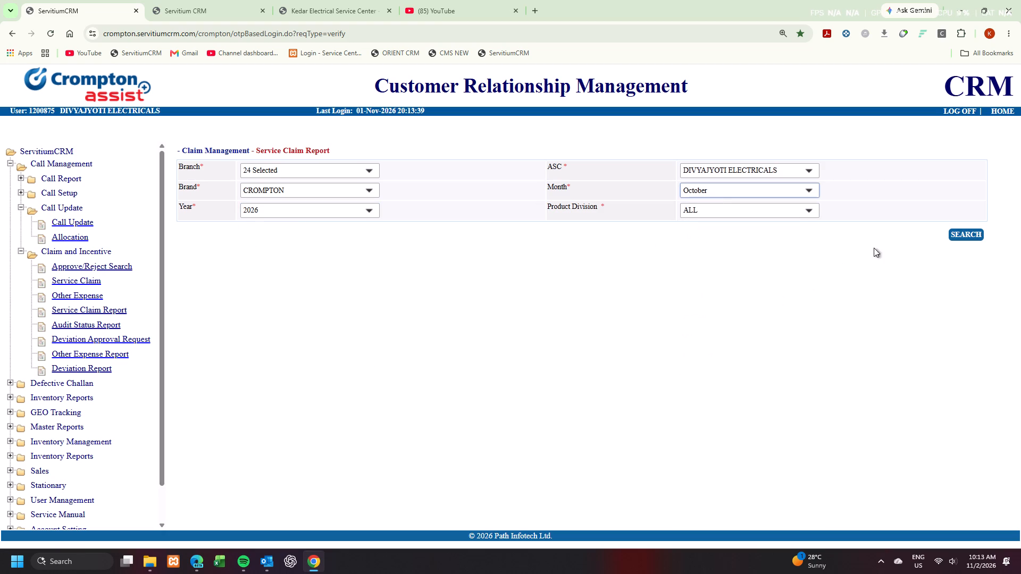
left_click(963, 237)
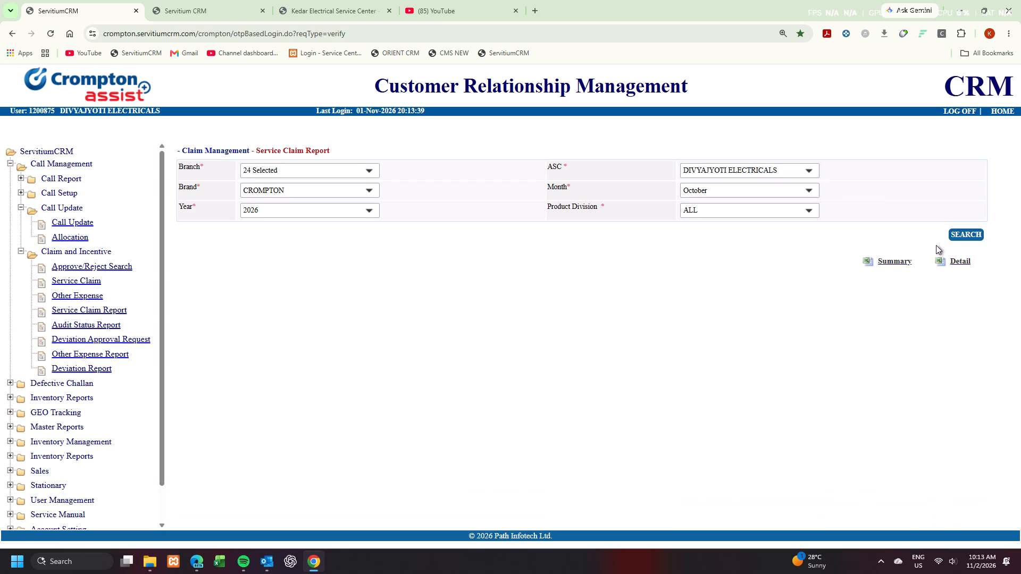
Download the summary version of the service claim report and open the downloaded zip file.
left_click(891, 263)
left_click(877, 73)
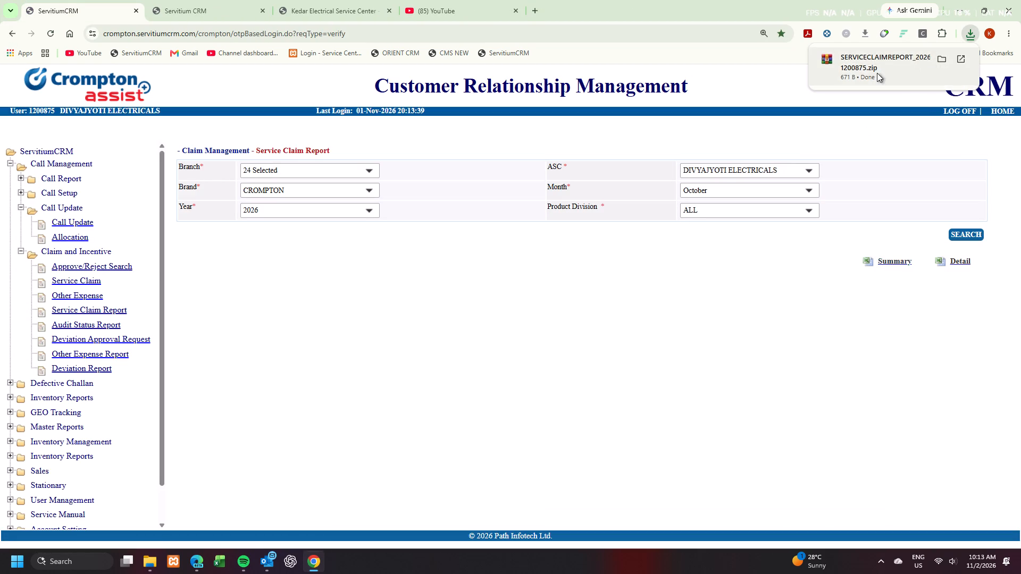
Open the service claim report spreadsheet contained in the downloaded SERVICECLAIMREPORT zip archive.
double_click(280, 105)
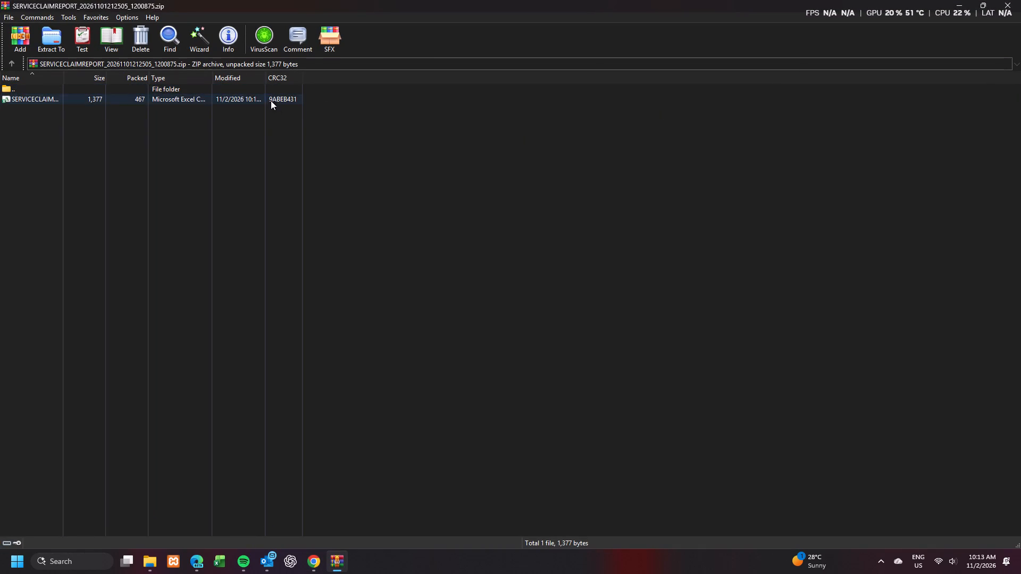
double_click(268, 97)
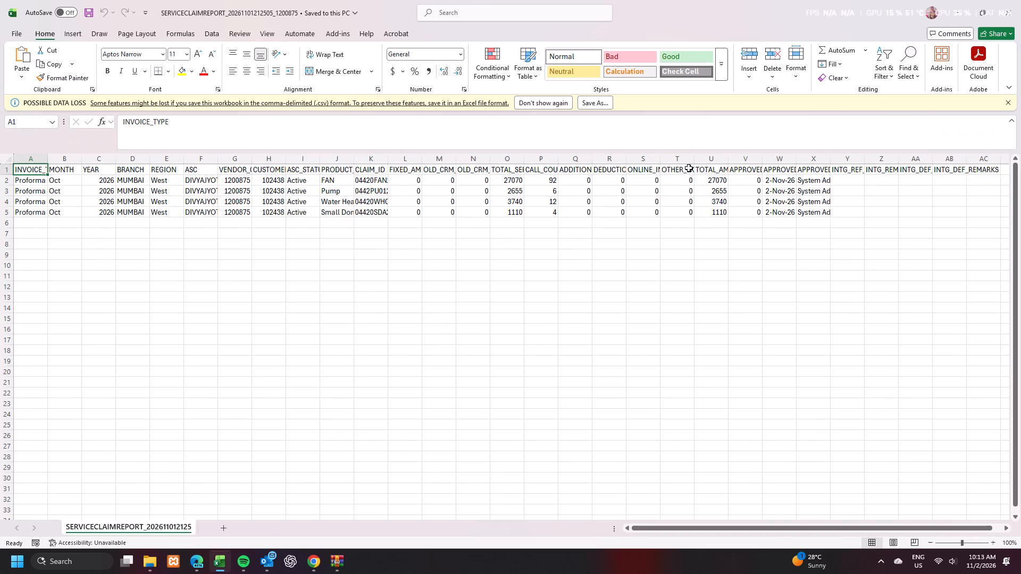
Select the four total amount values in U2:U5 of the claim report to check their sum.
left_click_drag(716, 178, 716, 212)
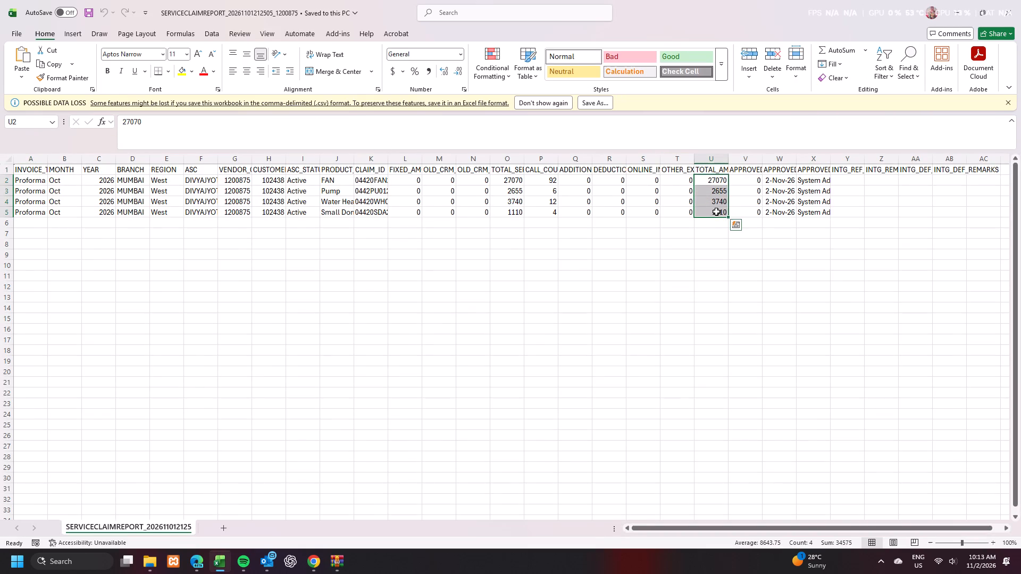
Close the claim report spreadsheet and the zip archive it was opened from.
left_click(1020, 0)
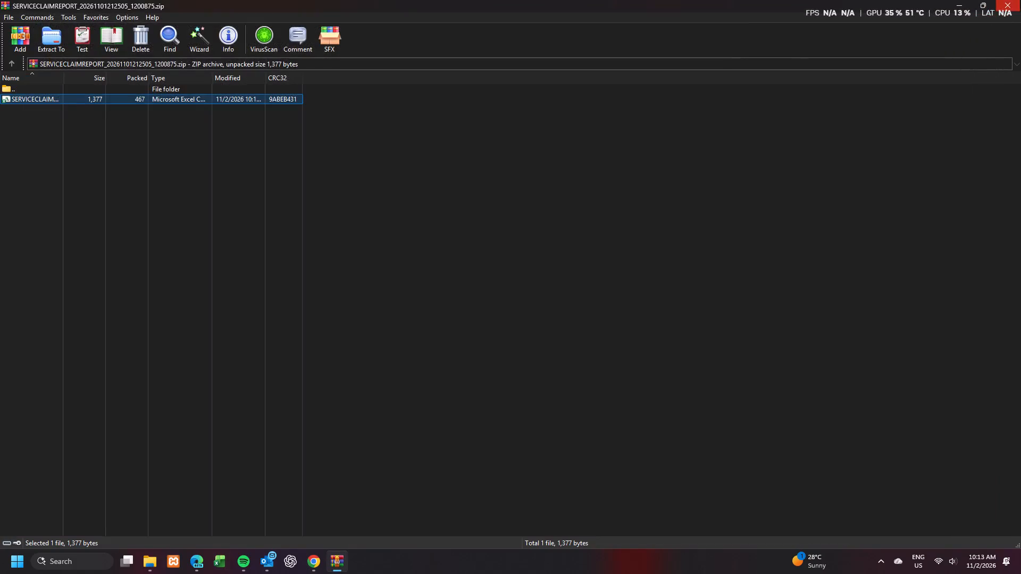
left_click(1020, 0)
Switch to the Orient CRM and search its Call Update page for calls using the default registration date range.
left_click(294, 1)
left_click(188, 0)
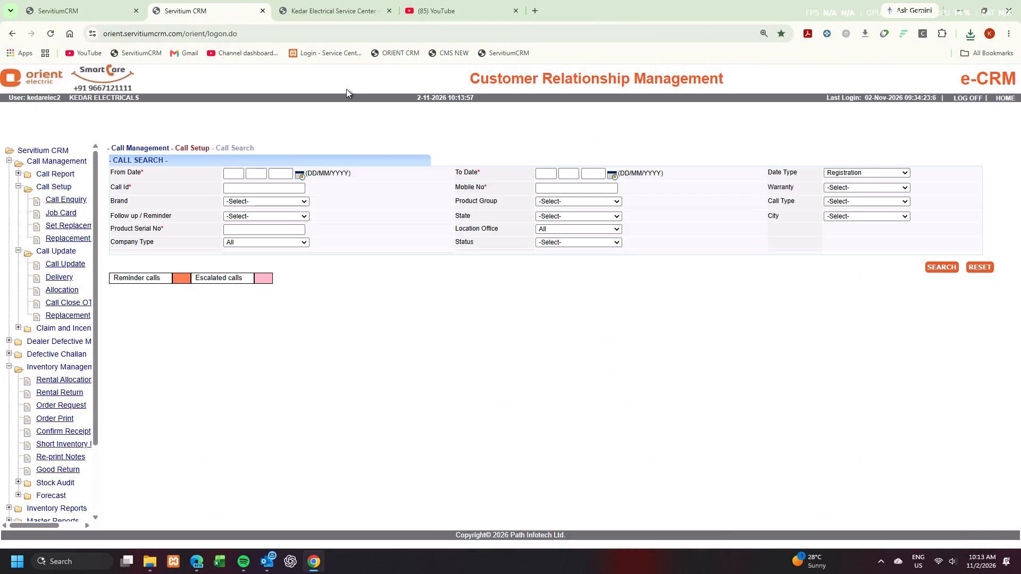
left_click(81, 264)
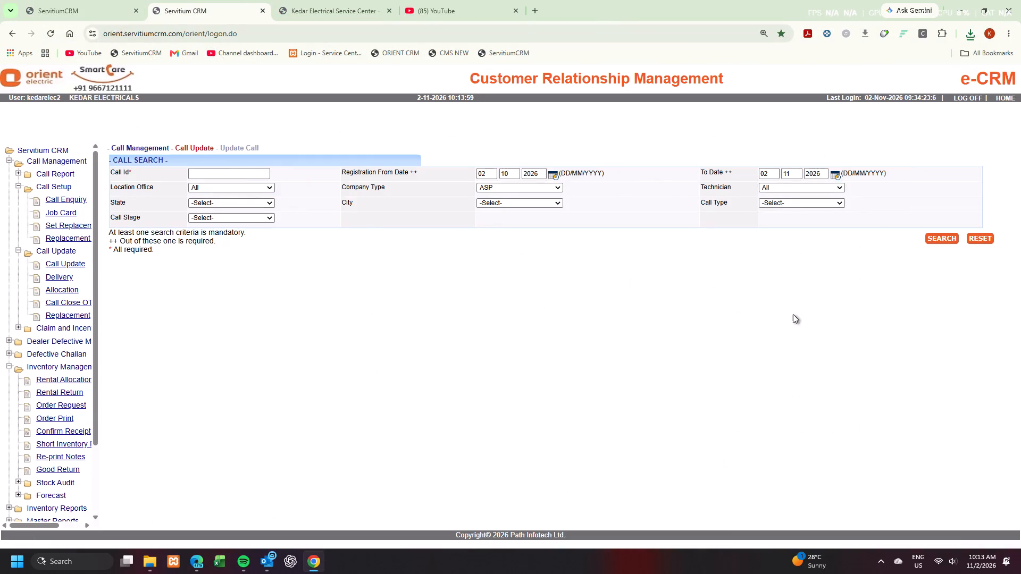
left_click(960, 240)
left_click(951, 238)
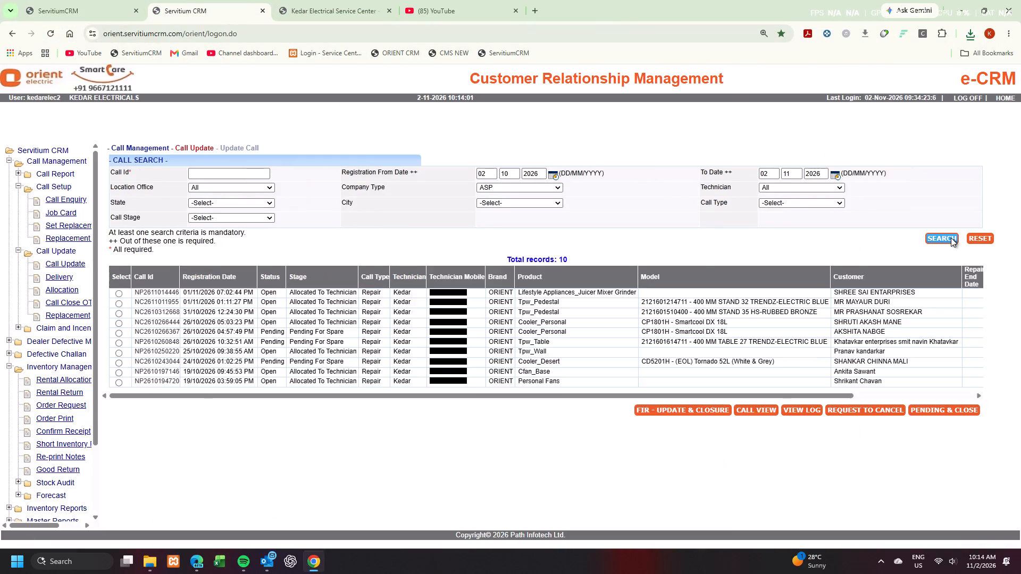
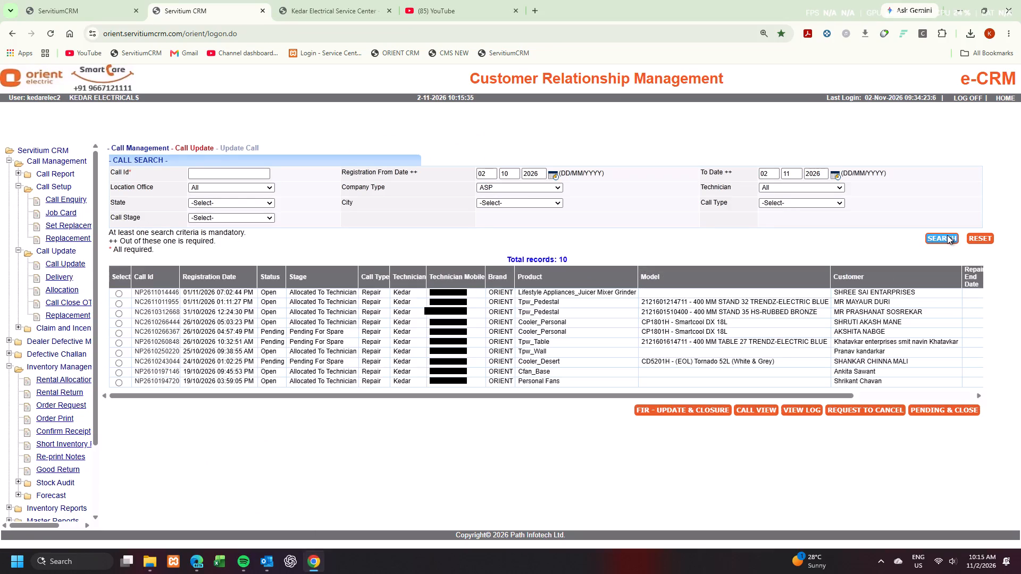
Switch to the open YouTube page and refresh its home feed to view new video recommendations.
left_click(473, 0)
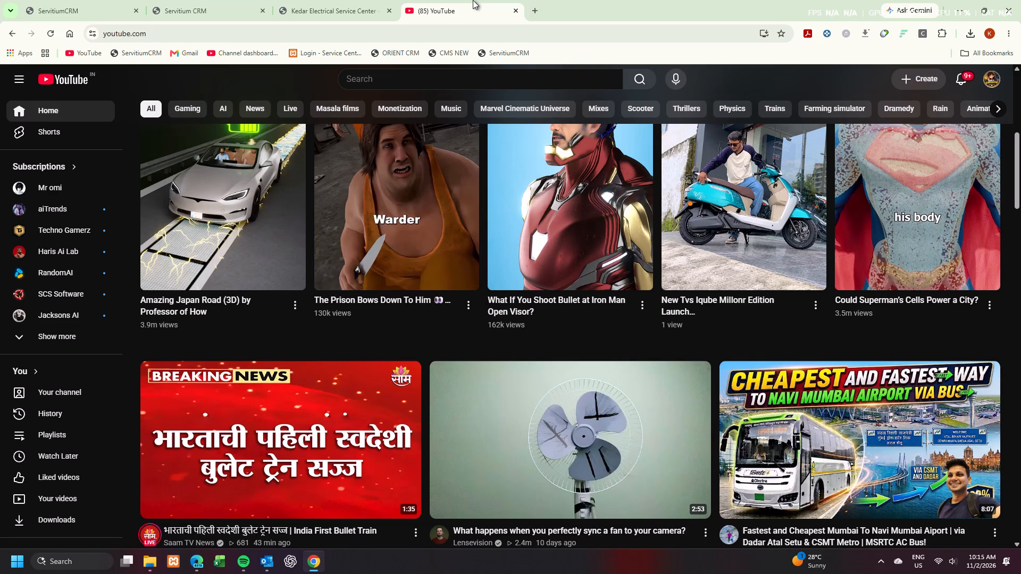
left_click(60, 85)
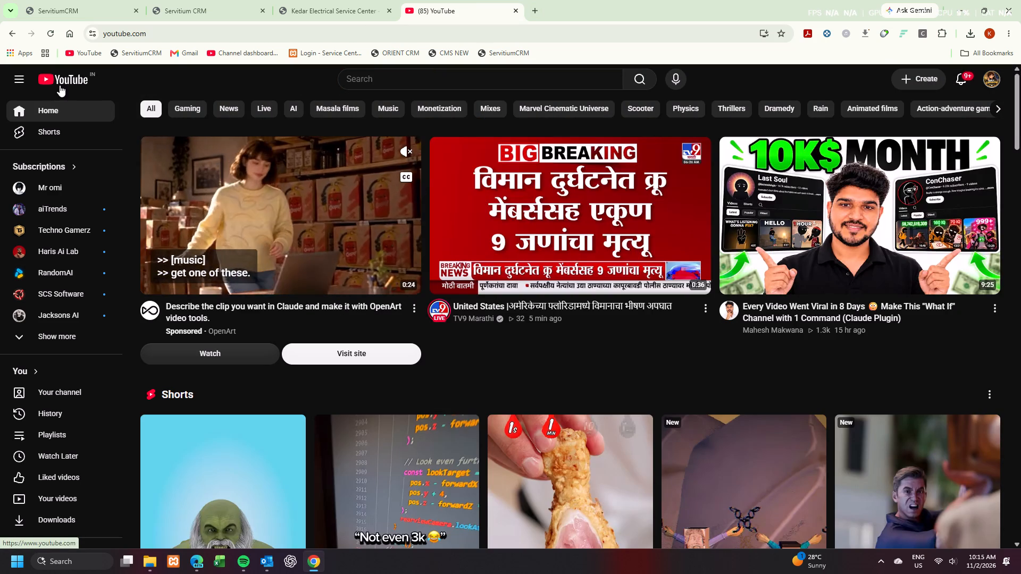
Switch to the Orient Servitium CRM, open Rental Allocation and search the OK inventory for stock to issue to a technician.
left_click(320, 0)
left_click(213, 1)
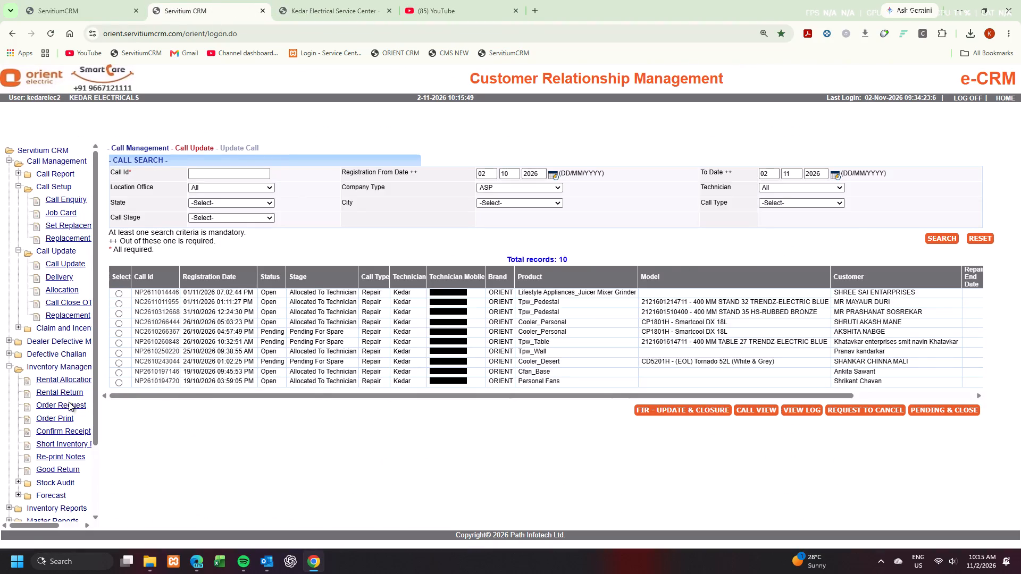
scroll(65, 374, "down", 2)
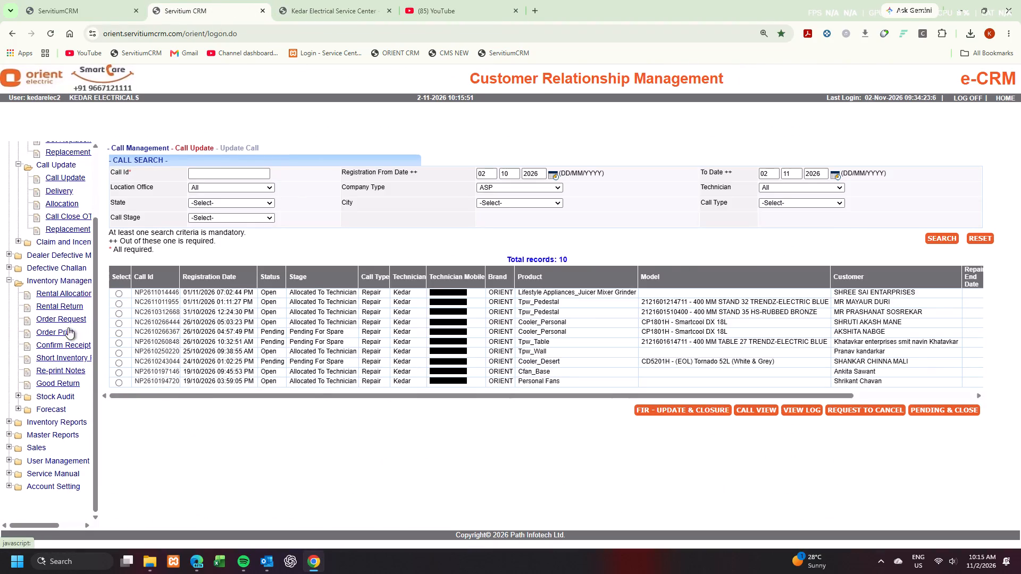
left_click(46, 294)
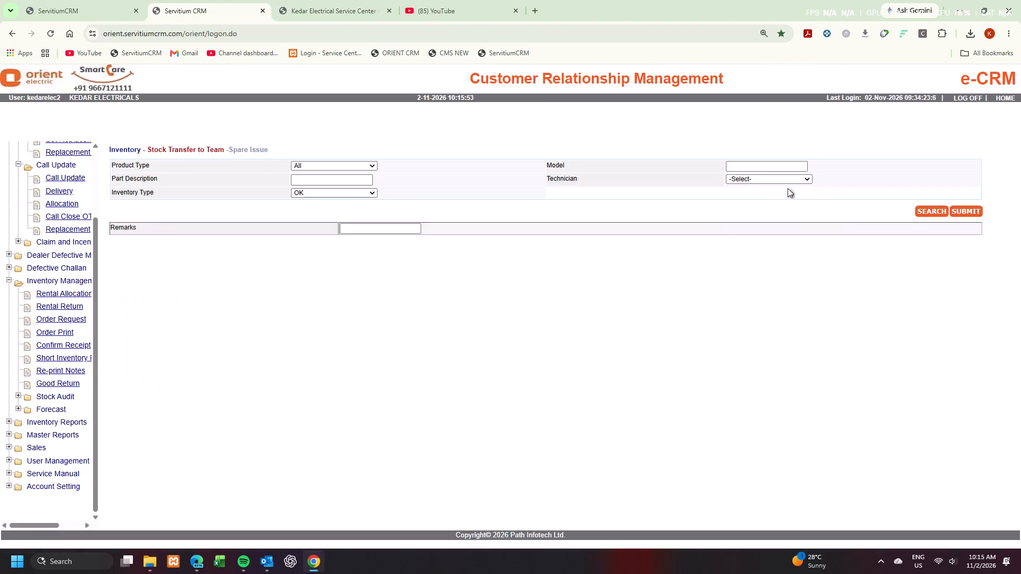
left_click(777, 183)
left_click(755, 222)
left_click(930, 215)
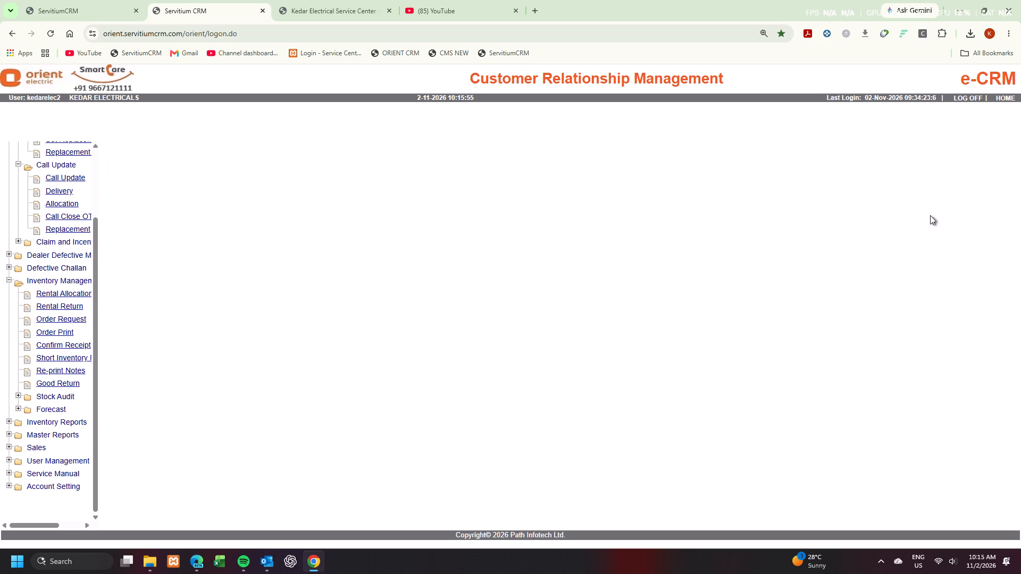
Switch to the Kedar Electrical Service Center portal and show the Orient Spare portal options.
left_click(320, 0)
scroll(352, 228, "up", 6)
scroll(352, 228, "down", 1)
scroll(352, 228, "up", 4)
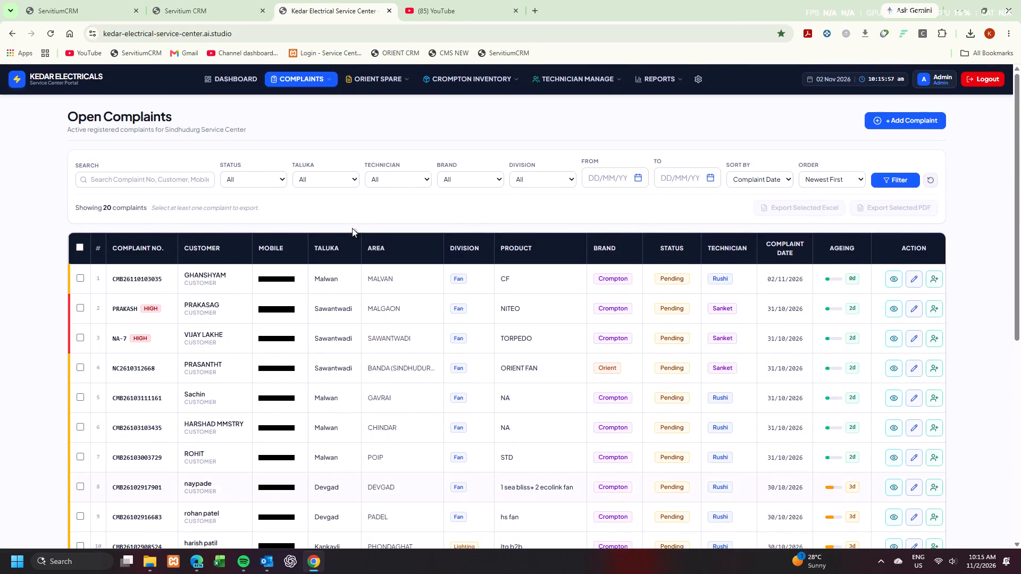
left_click(378, 75)
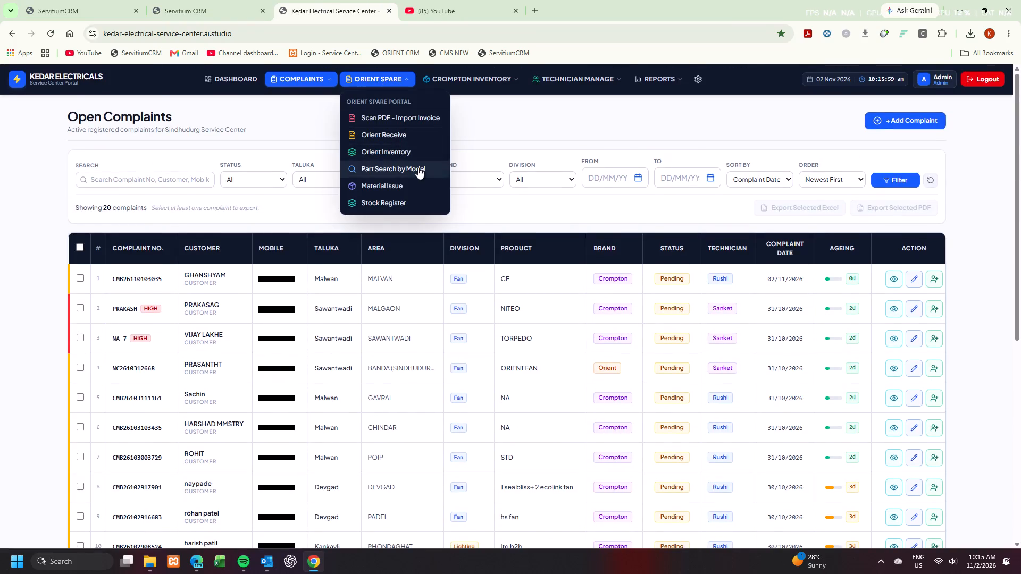
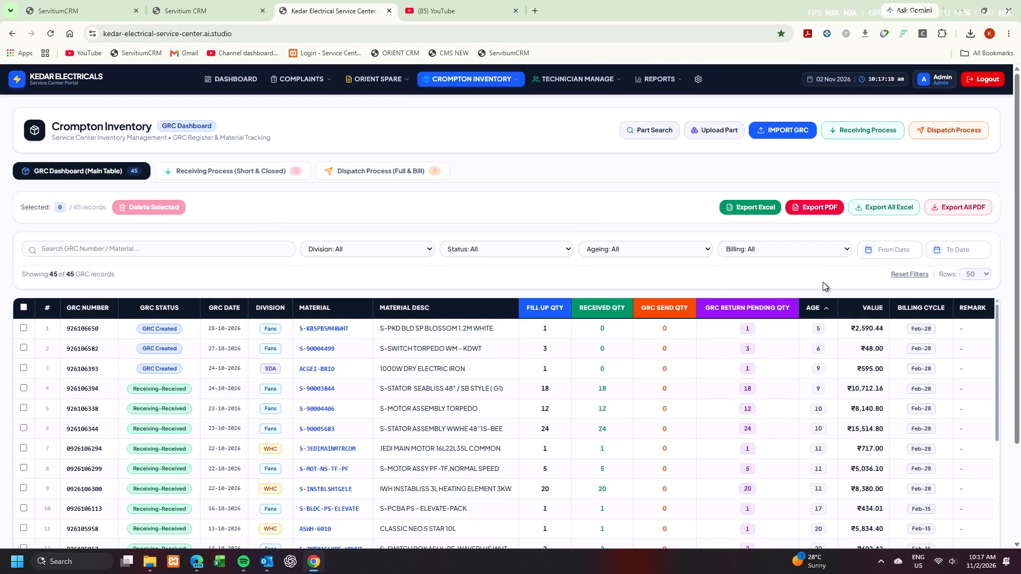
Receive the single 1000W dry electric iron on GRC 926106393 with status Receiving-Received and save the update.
left_click(828, 133)
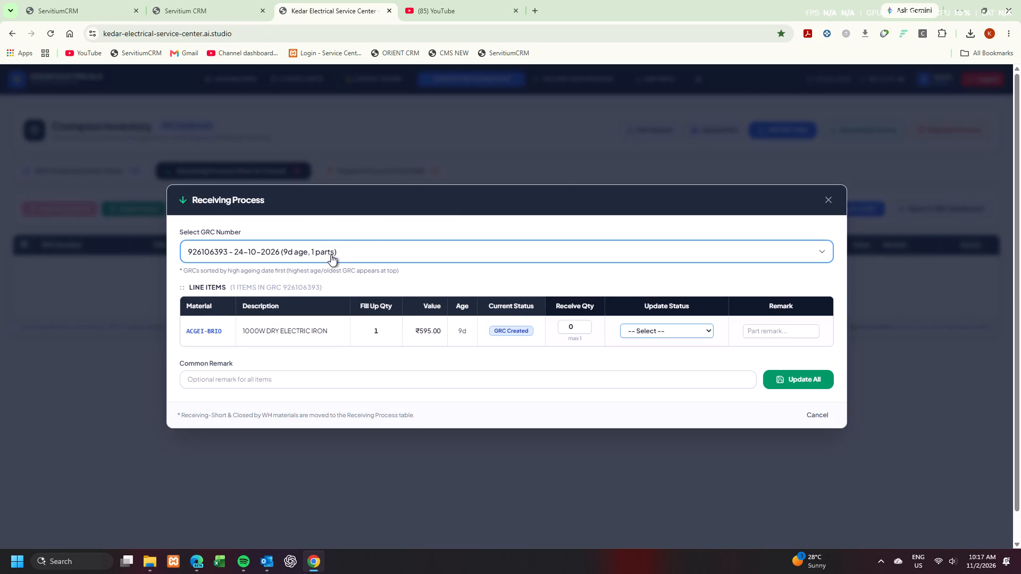
left_click(674, 328)
left_click(677, 355)
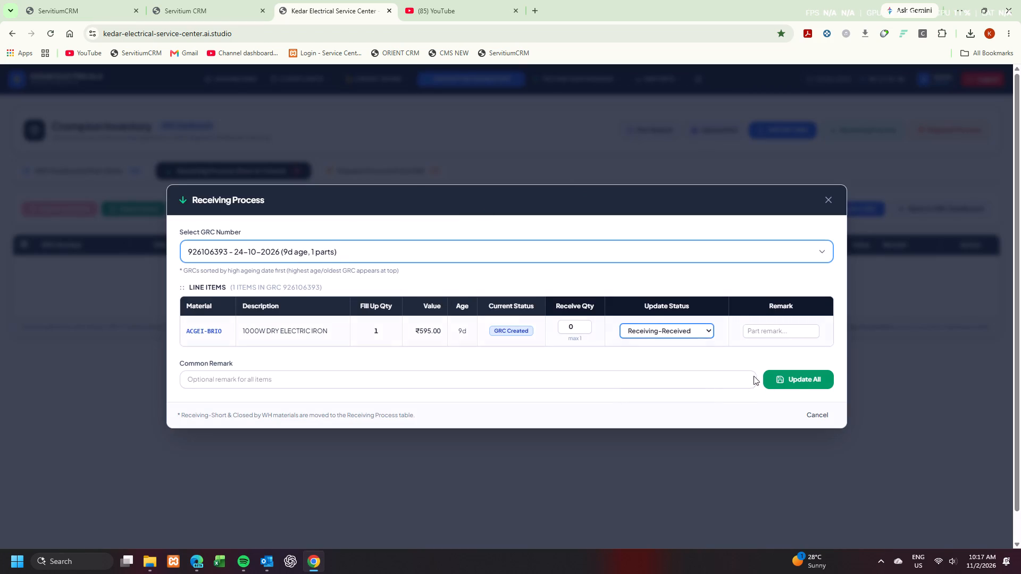
left_click(585, 323)
left_click(781, 379)
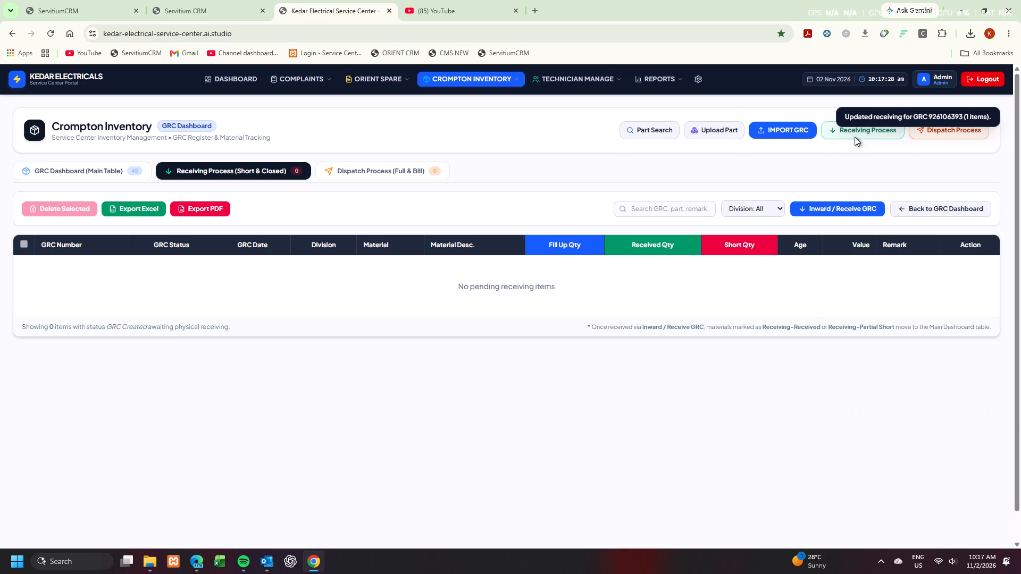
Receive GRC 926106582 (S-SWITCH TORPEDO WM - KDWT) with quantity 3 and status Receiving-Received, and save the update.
left_click(858, 129)
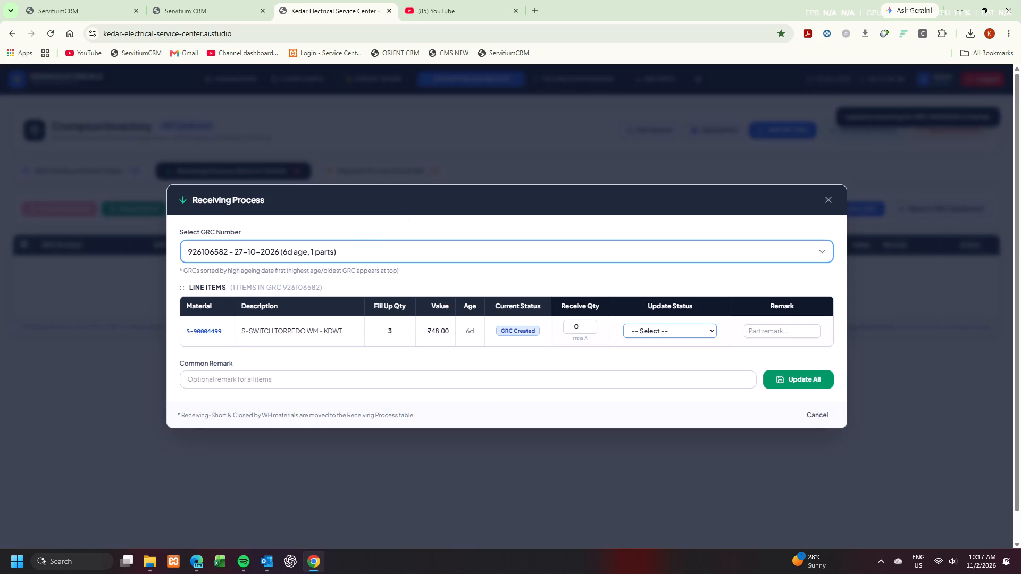
left_click(283, 267)
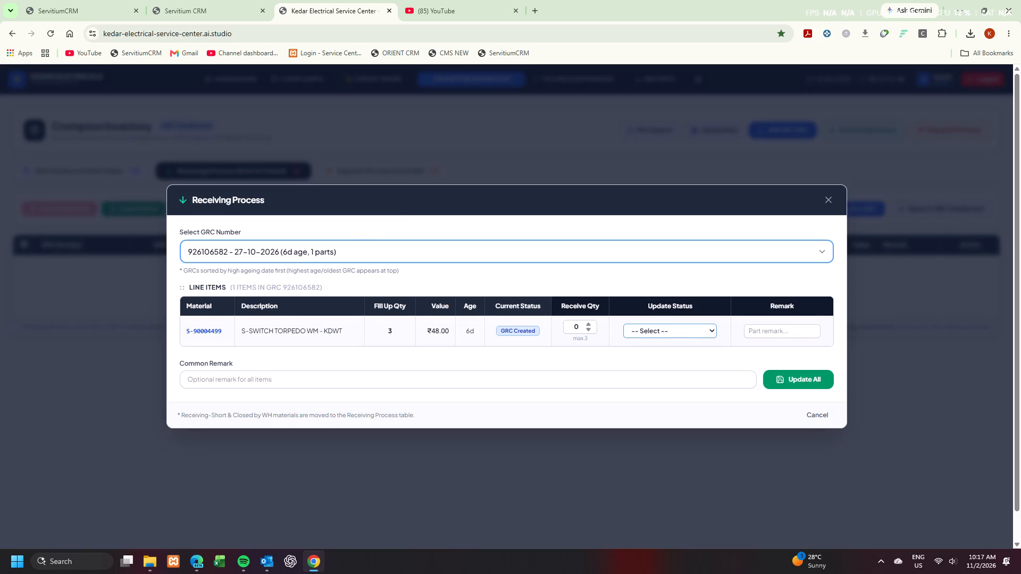
left_click(584, 324)
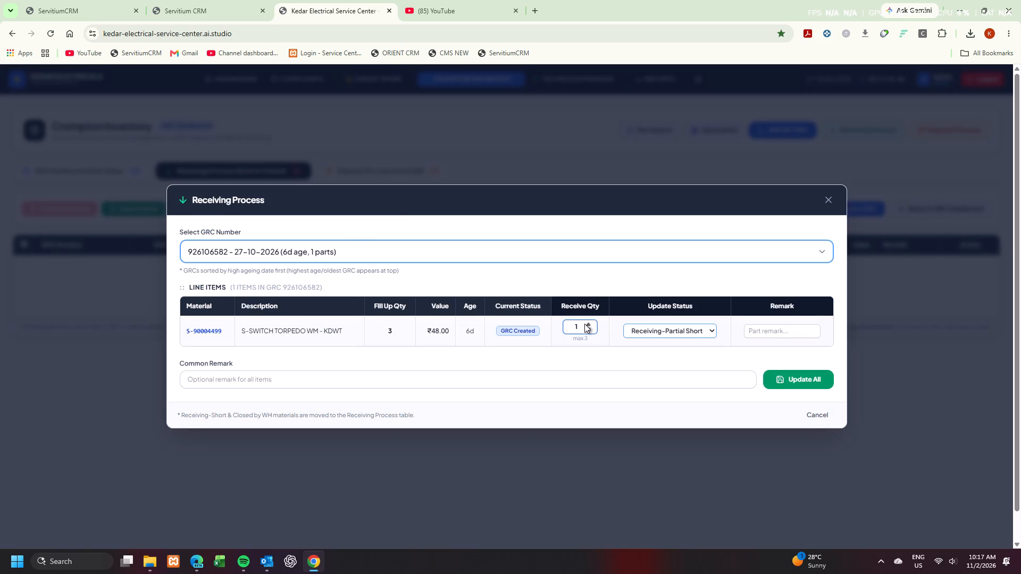
left_click(584, 324)
left_click(584, 324)
left_click(673, 333)
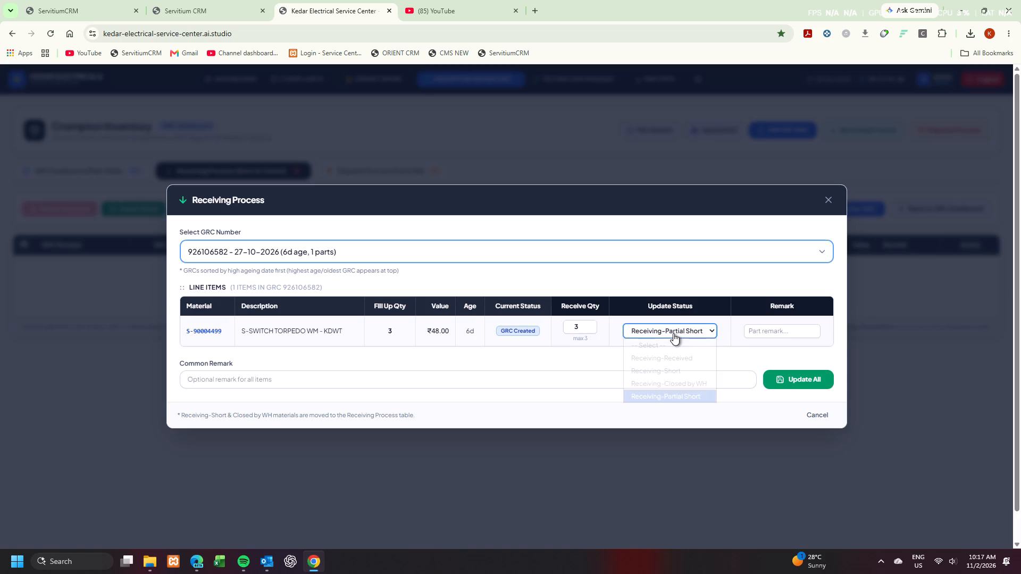
left_click(671, 352)
left_click(815, 391)
left_click(815, 384)
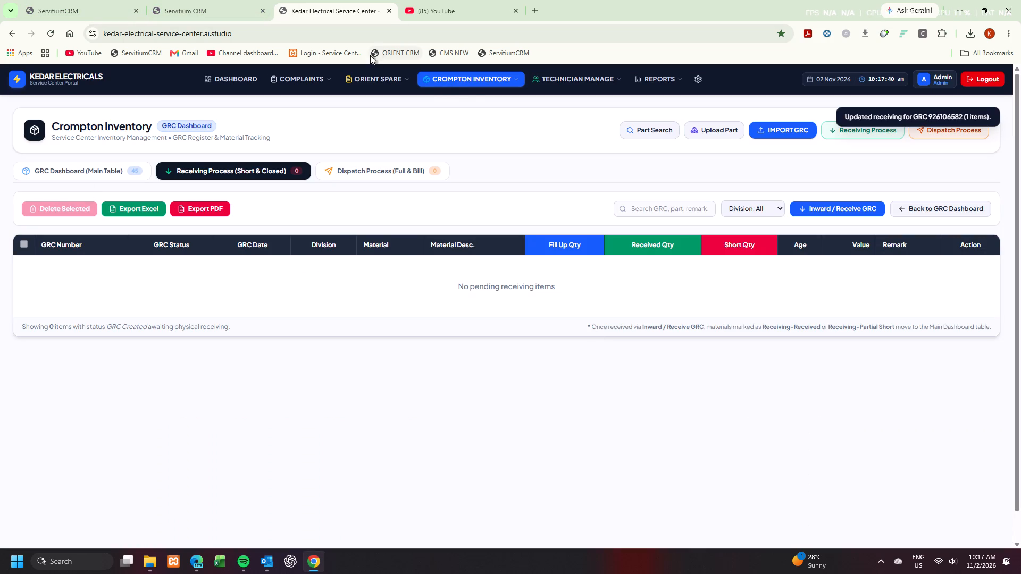
Show the Orient Spare portal options.
left_click(363, 77)
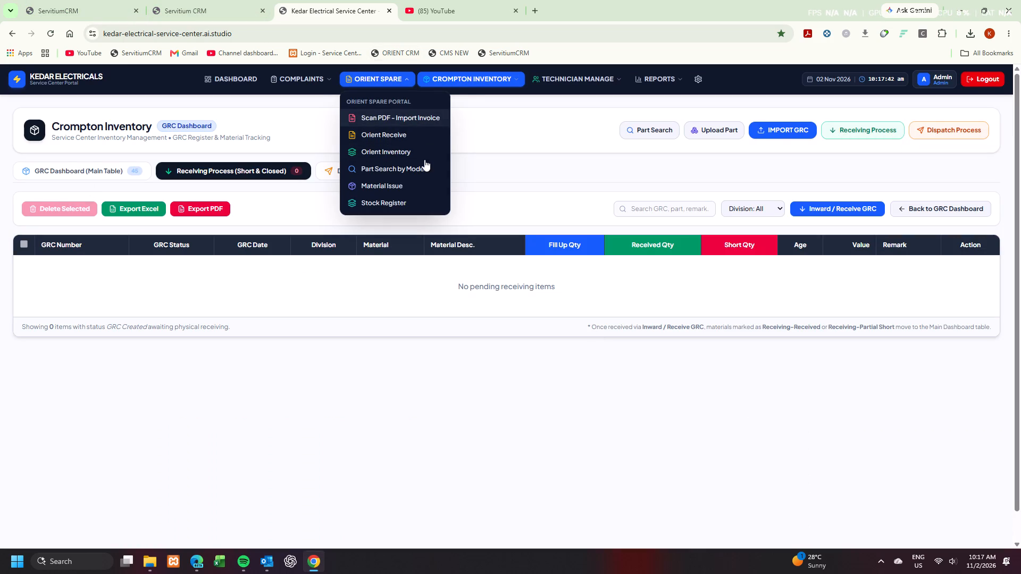
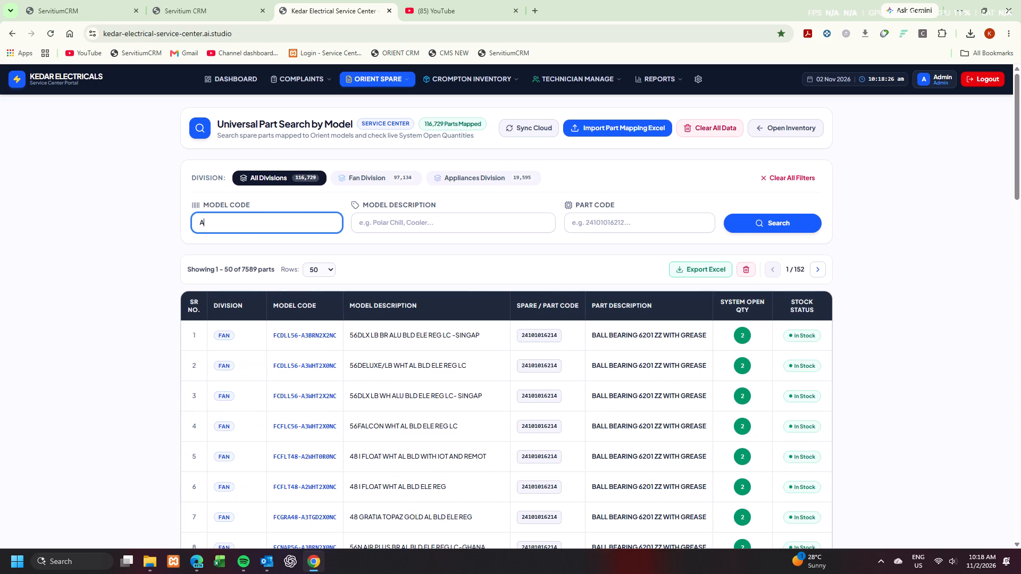
Search the Orient spare parts by model code ARCTIC.
type("RCTIC")
key("space")
Replace the model code search term with 2012 to find matching Orient fan parts.
key("BackSpace")
key("BackSpace")
key("BackSpace")
key("BackSpace")
key("BackSpace")
key("BackSpace")
key("BackSpace")
key("BackSpace")
key("BackSpace")
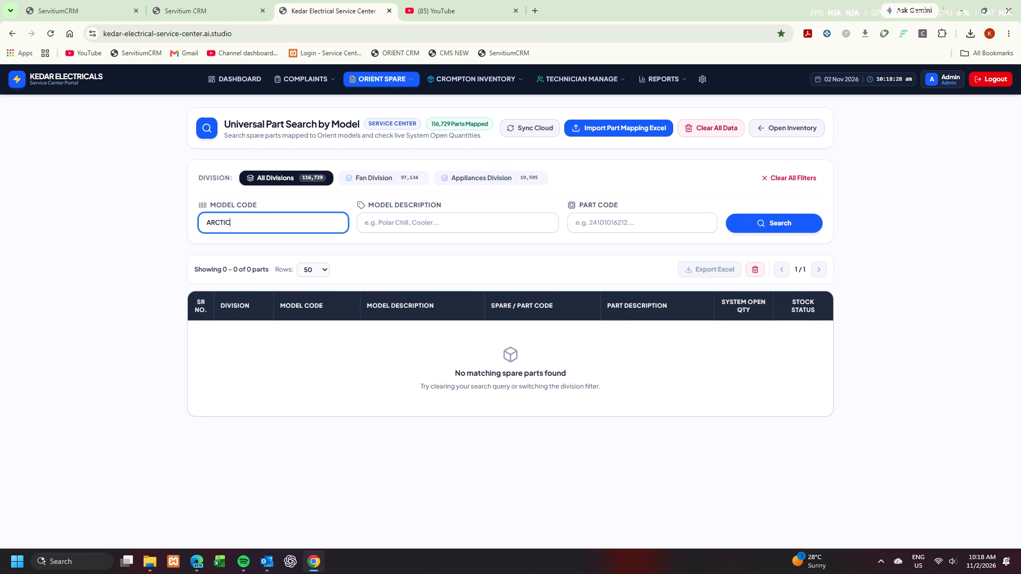
type("2012")
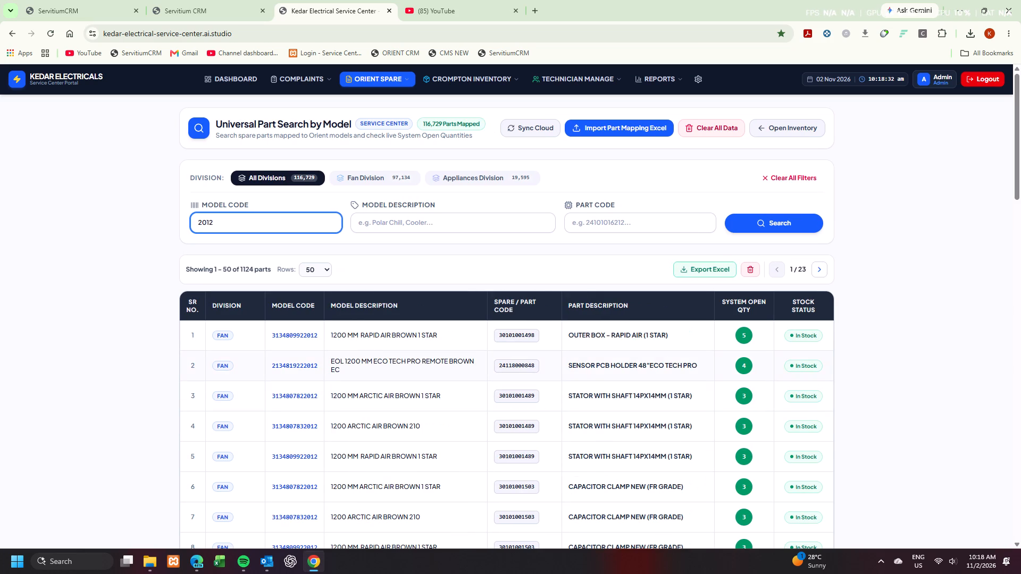
left_click(313, 334)
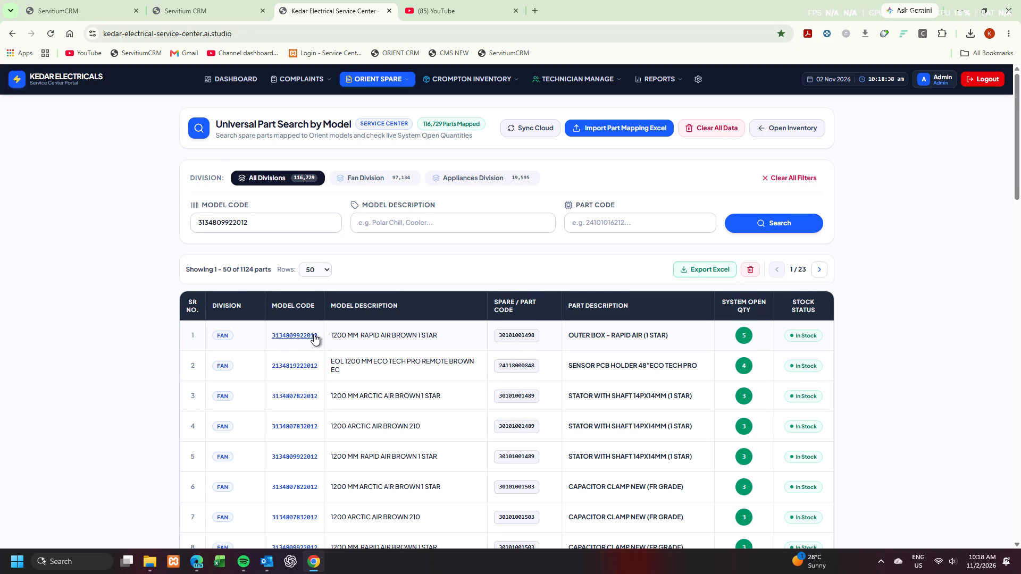
scroll(314, 334, "down", 9)
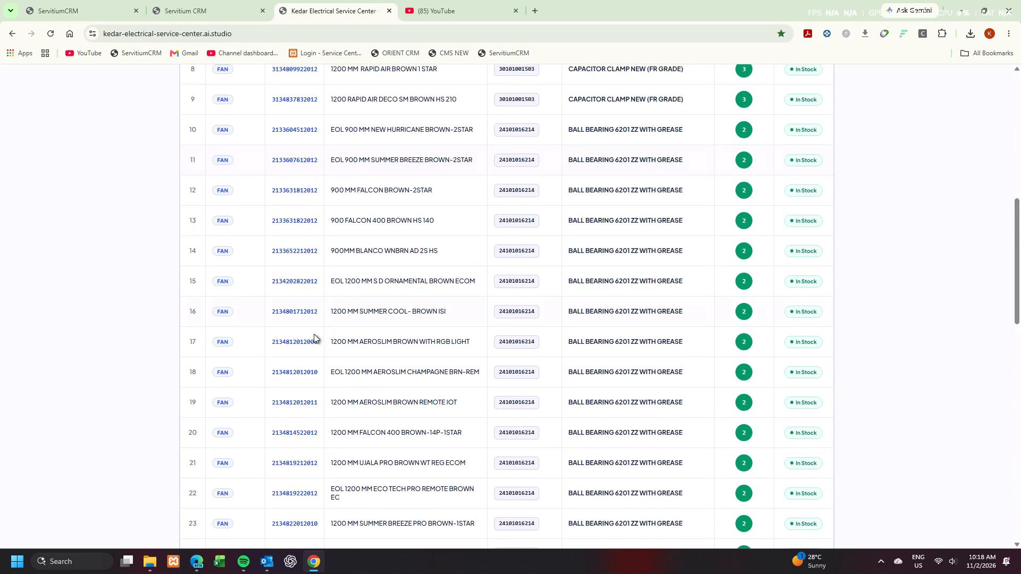
scroll(314, 334, "down", 8)
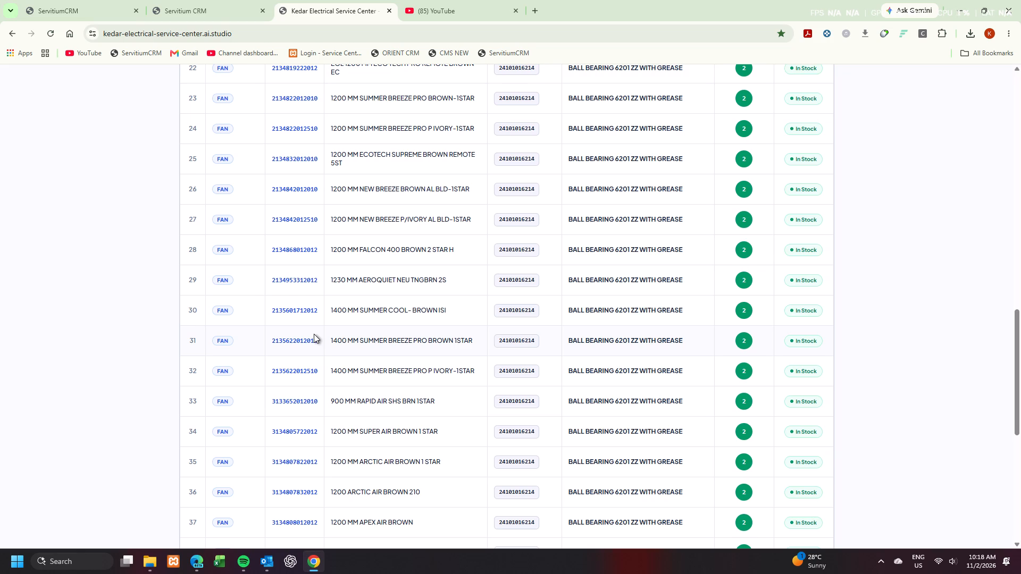
scroll(314, 334, "up", 5)
scroll(314, 334, "down", 1)
scroll(314, 334, "up", 4)
left_click(310, 187)
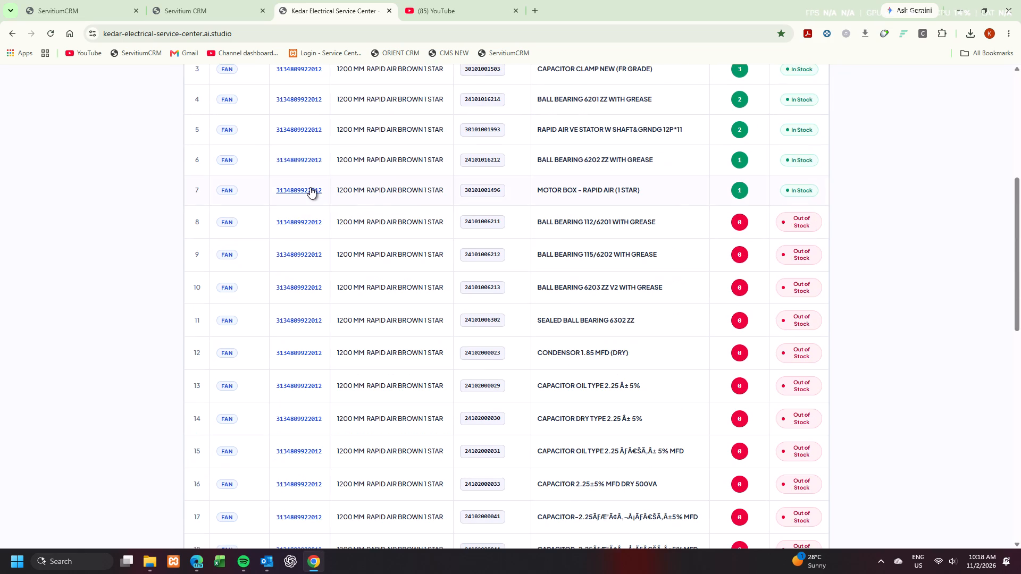
scroll(316, 389, "up", 3)
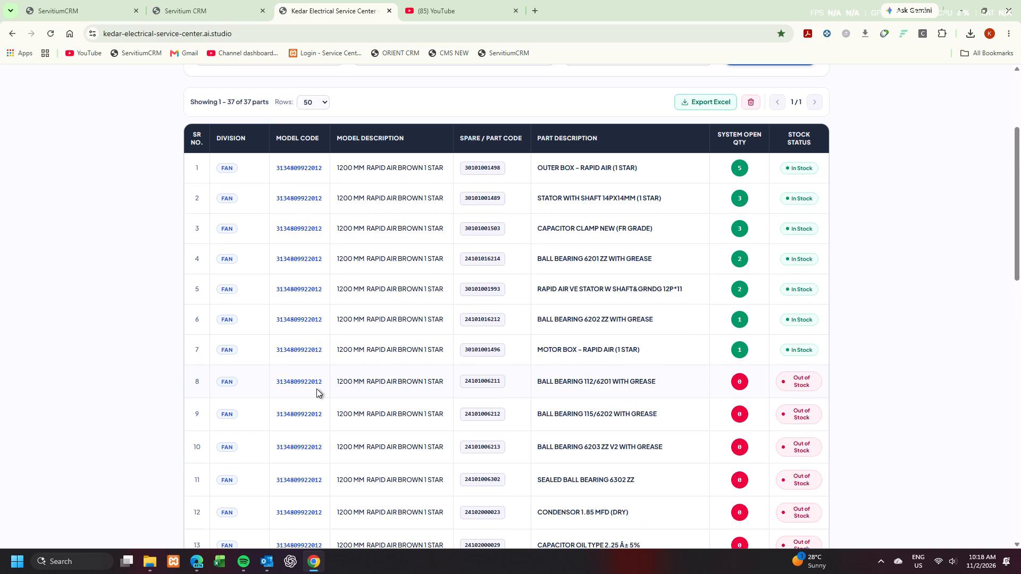
scroll(316, 389, "up", 3)
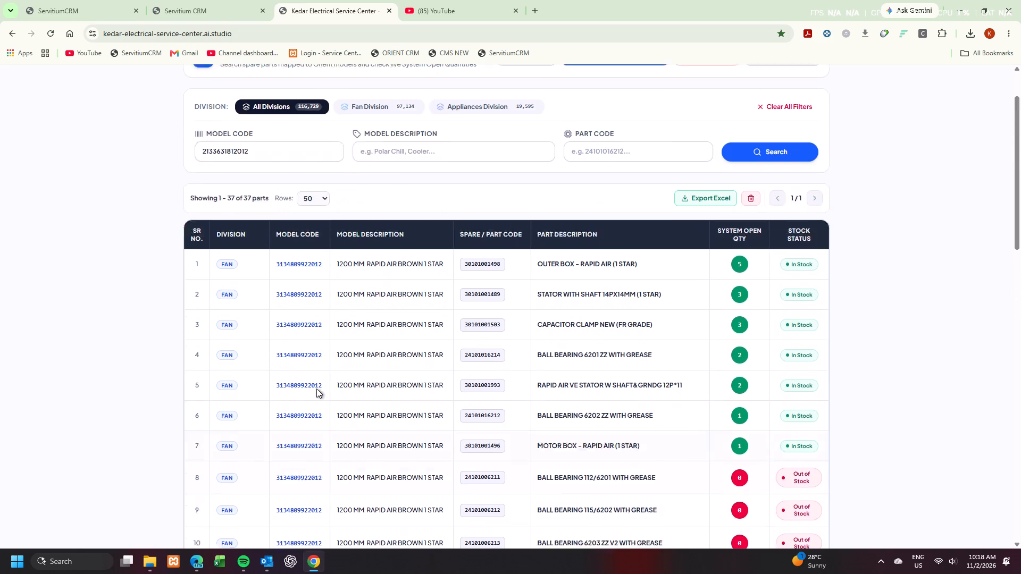
Clear the model code filter and search the spare parts for model code MGKK.
left_click_drag(279, 218, 175, 218)
key("BackSpace")
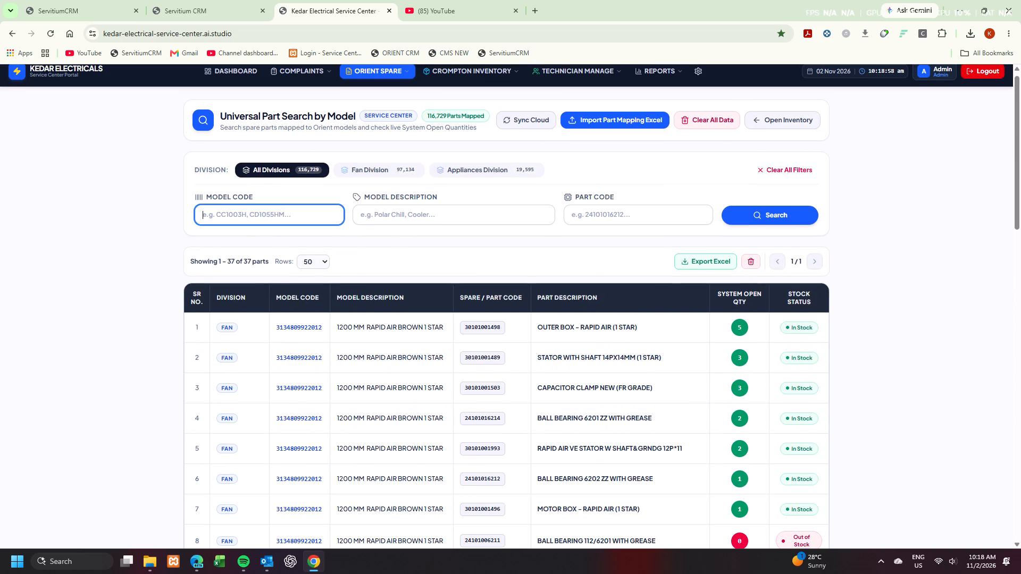
type("MGKK")
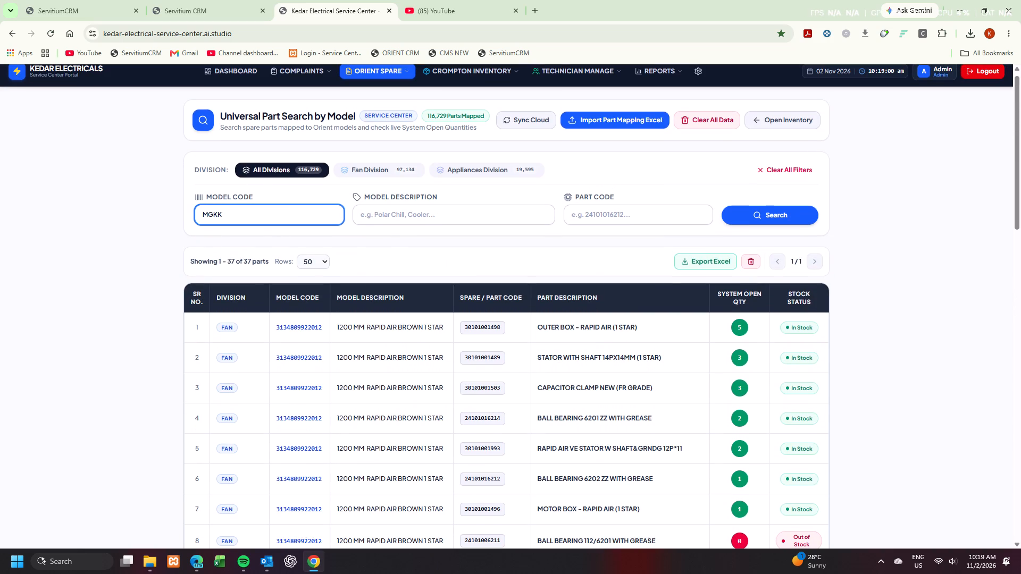
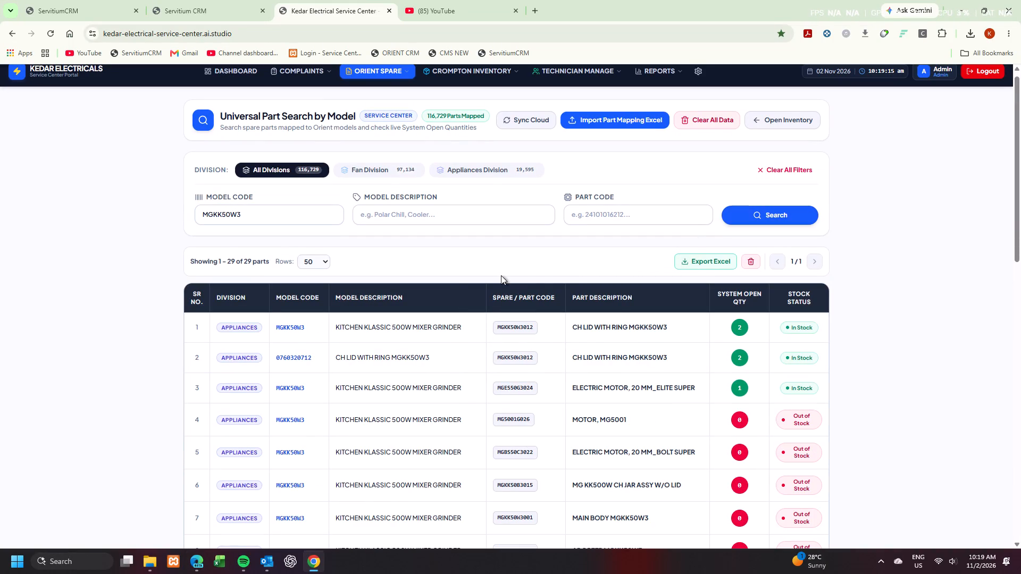
Narrow the MGKK50W3 spare results to part code MGKK50W3012.
double_click(521, 330)
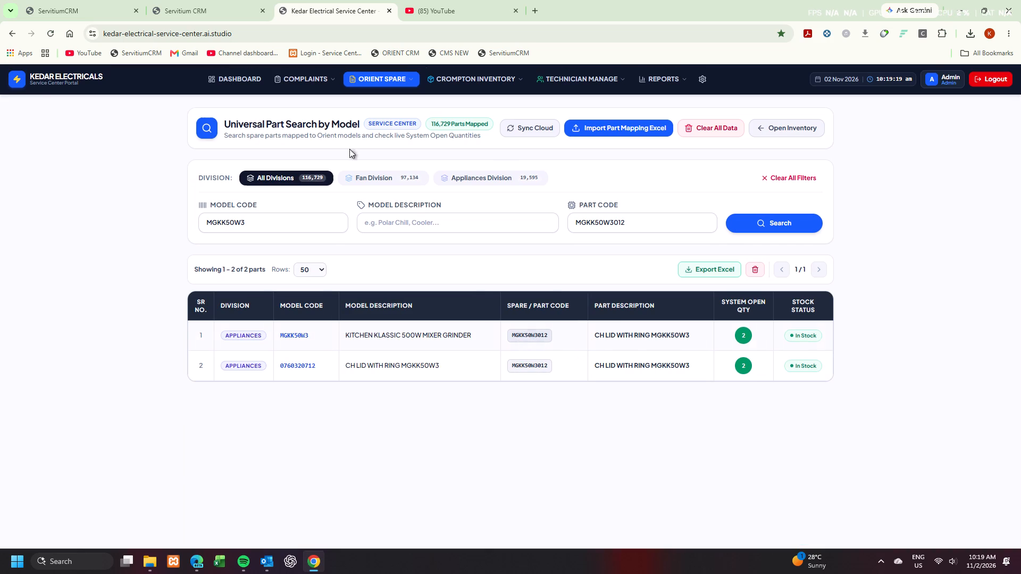
Switch to the Orient CRM, show all spare records for the stock transfer to team, and find ELITE in the list.
left_click(197, 0)
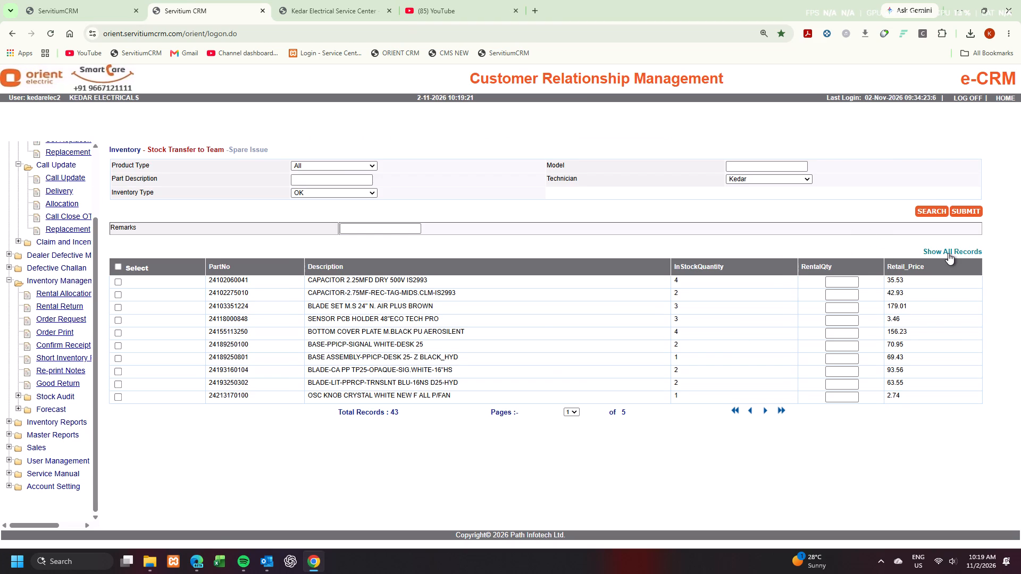
left_click(949, 253)
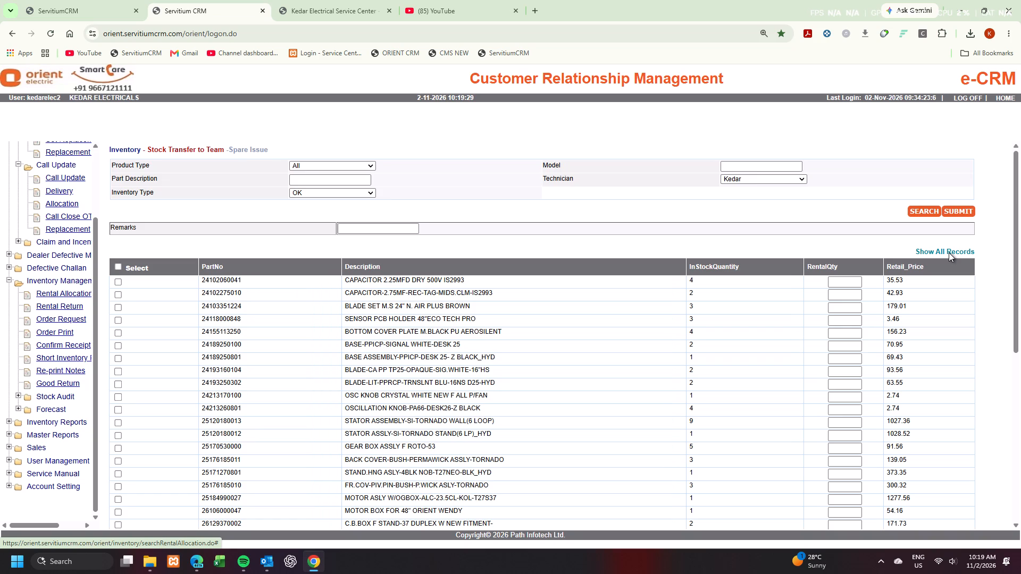
key("ctrl+f")
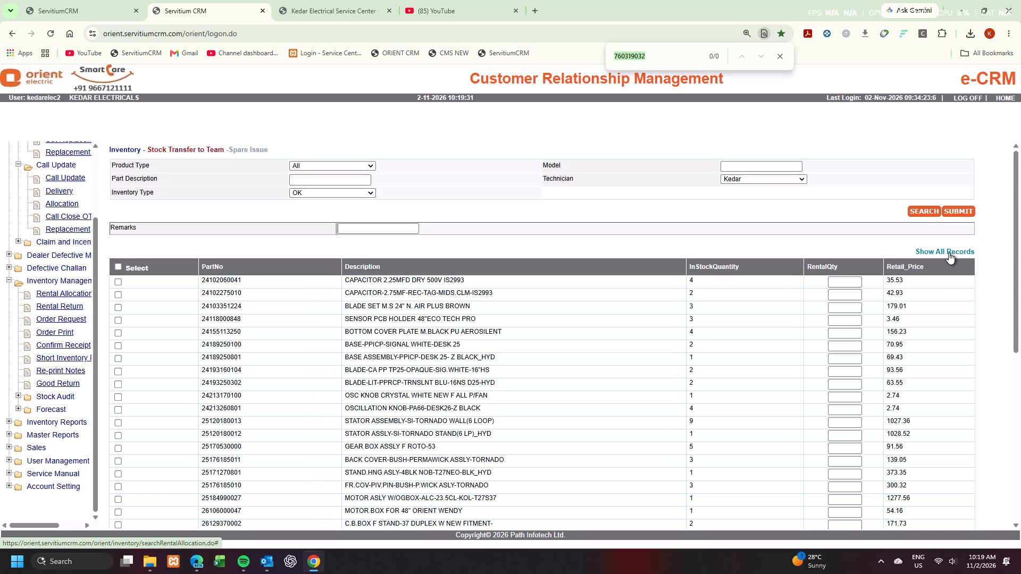
key("BackSpace")
type("ELITE")
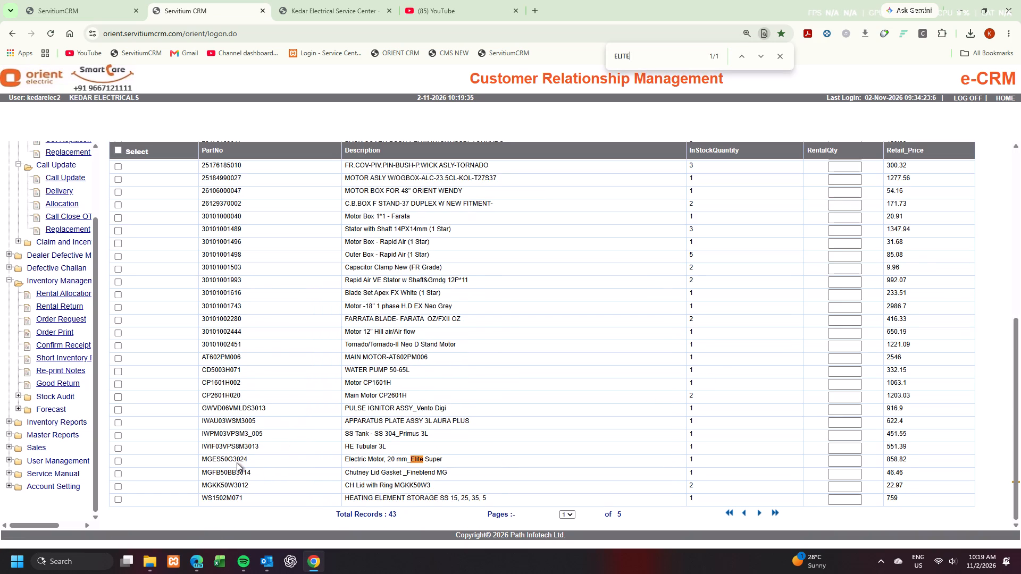
Select the Elite Super electric motor MGES50G3024 and the CH lid MGKK50W3012 for transfer, with a rental quantity of 1 each.
left_click(121, 485)
left_click(119, 463)
left_click_drag(438, 459, 523, 466)
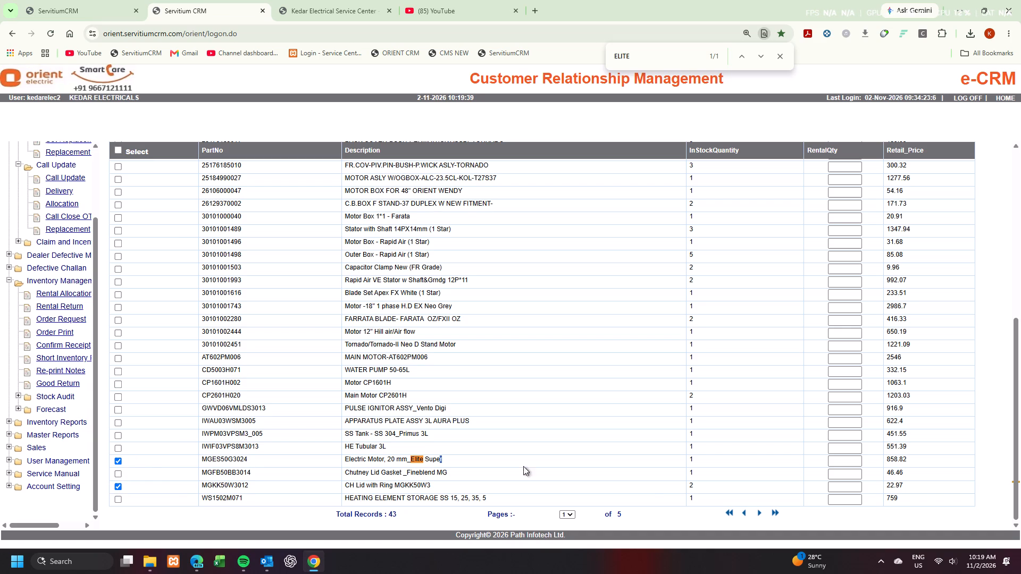
left_click_drag(523, 466, 845, 464)
left_click(845, 464)
key("1")
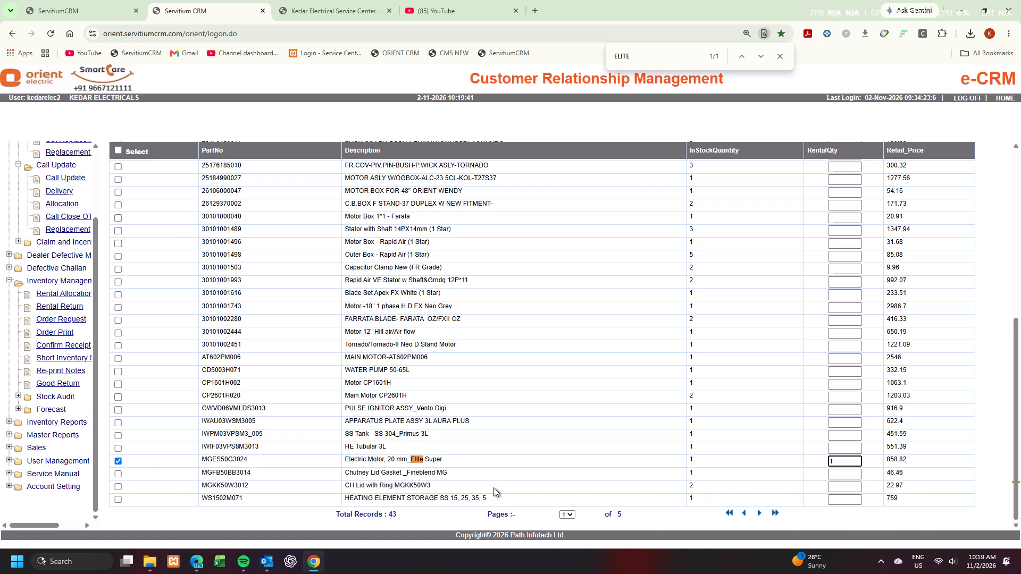
left_click(834, 486)
key("1")
scroll(662, 438, "up", 3)
scroll(662, 438, "down", 1)
scroll(662, 438, "up", 2)
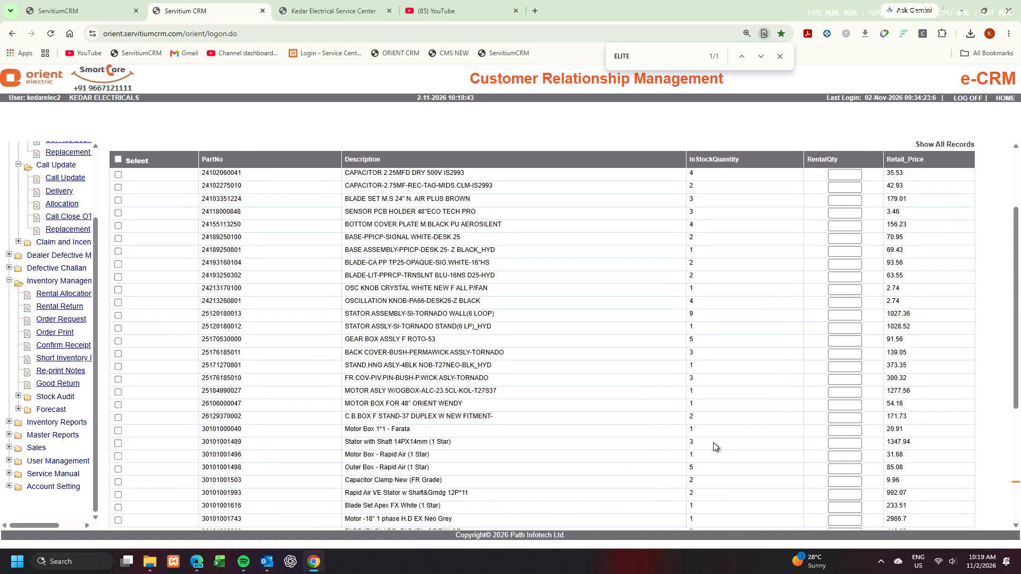
scroll(730, 435, "up", 3)
scroll(826, 349, "down", 3)
scroll(822, 352, "up", 1)
scroll(822, 352, "down", 7)
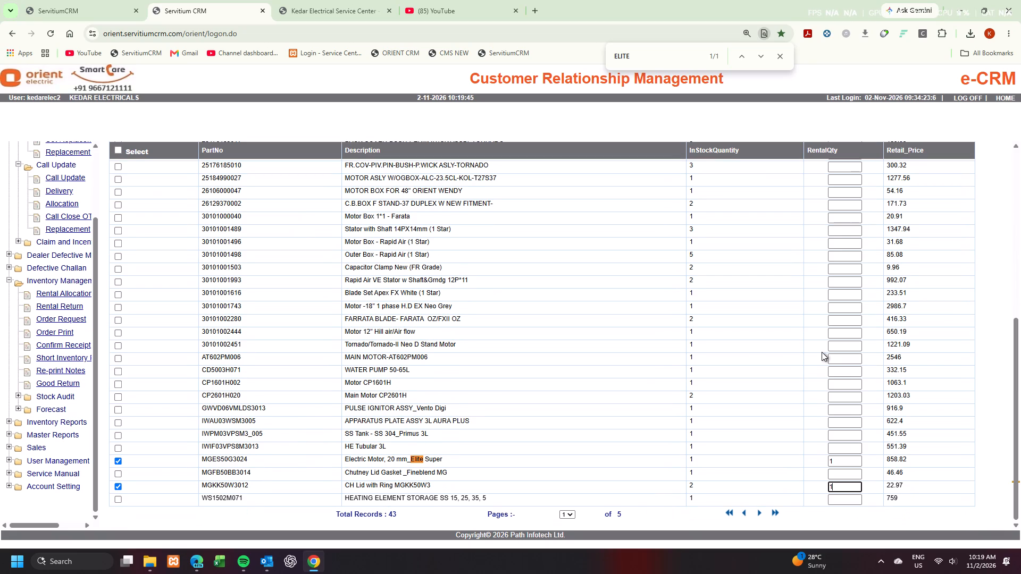
Set the rental quantity of the CH lid MGKK50W3012 to 2 and submit the spare issue to the technician.
left_click(857, 479)
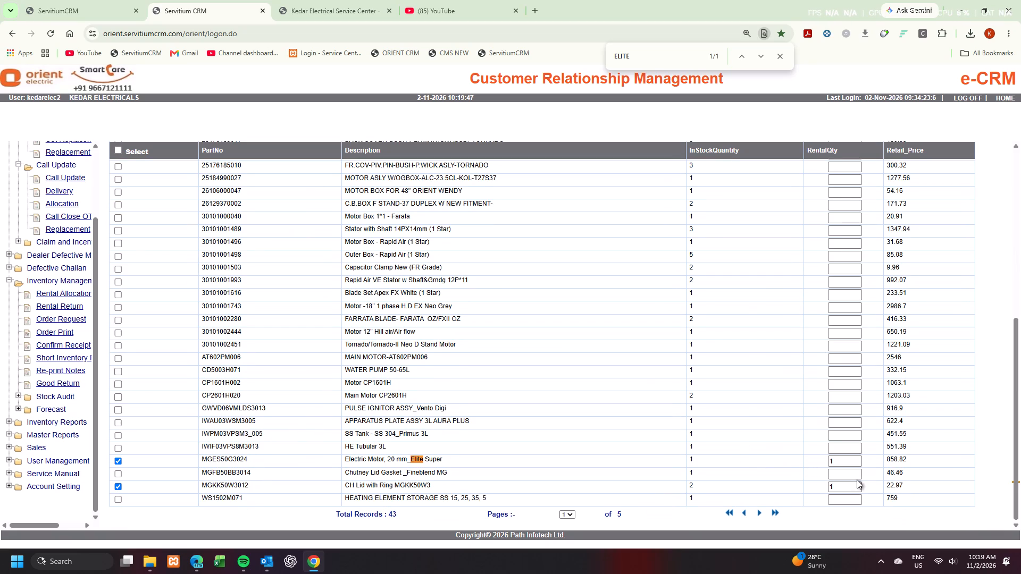
left_click(855, 485)
key("BackSpace")
key("2")
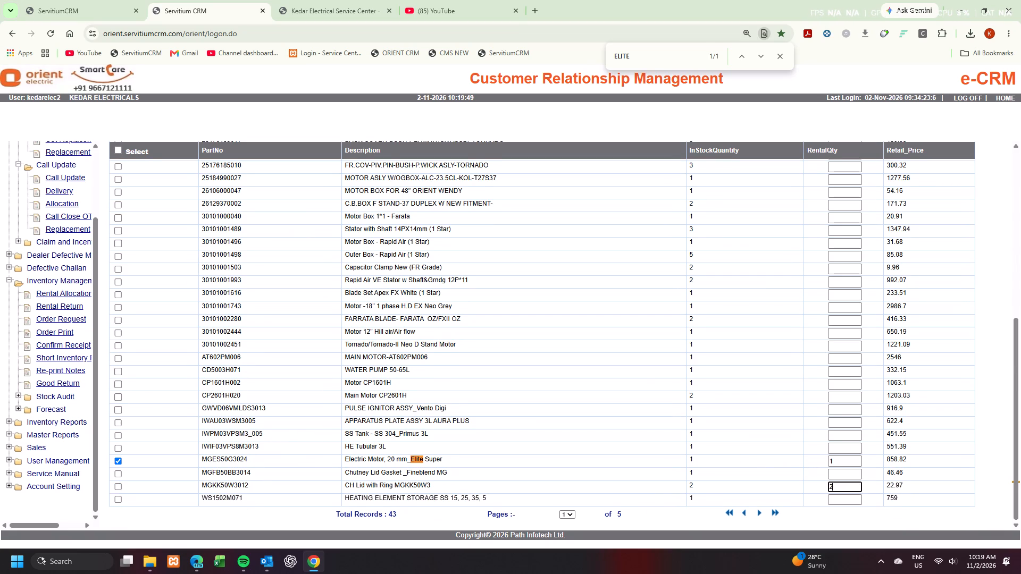
scroll(855, 485, "up", 3)
scroll(855, 485, "down", 1)
scroll(855, 485, "up", 7)
left_click(957, 209)
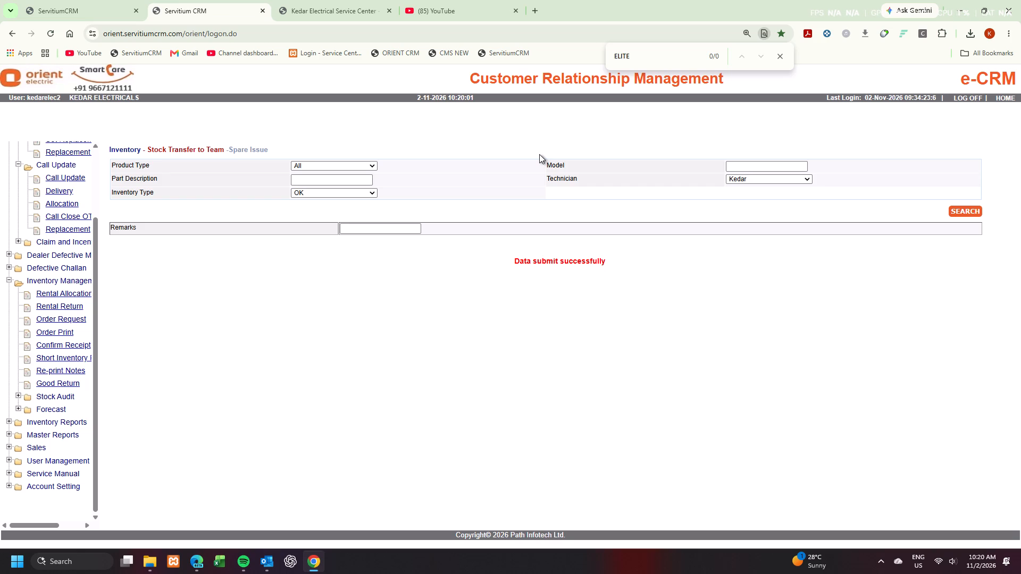
Open Call Update and search for calls using the preset registration dates 02/10/2026 to 02/11/2026.
scroll(511, 148, "up", 3)
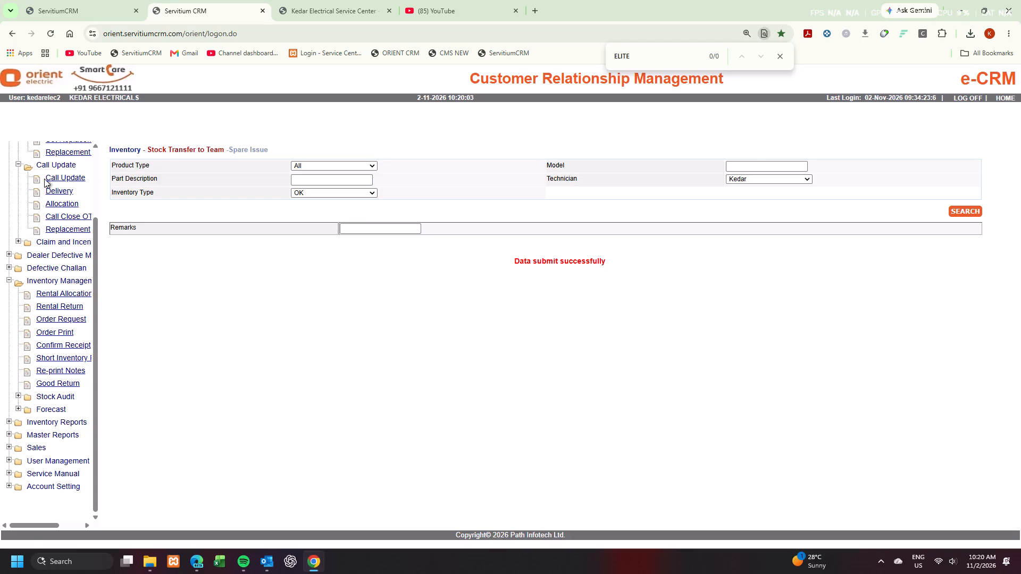
left_click(46, 178)
left_click(931, 241)
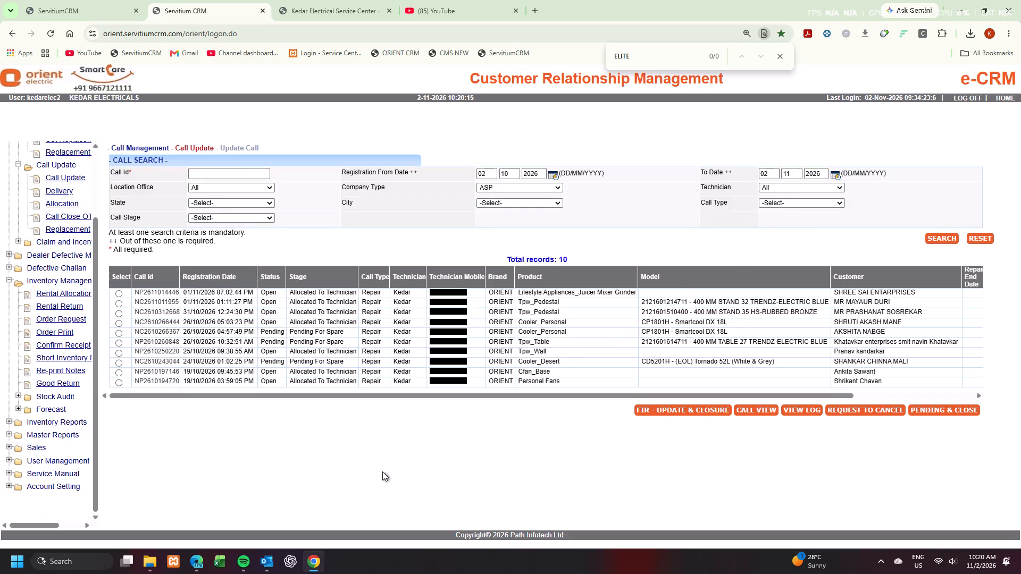
Switch to Spotify, search for ASHLE, play the song Ashley & Justin by Vishnu Vijay, and return to the CRM.
left_click(247, 563)
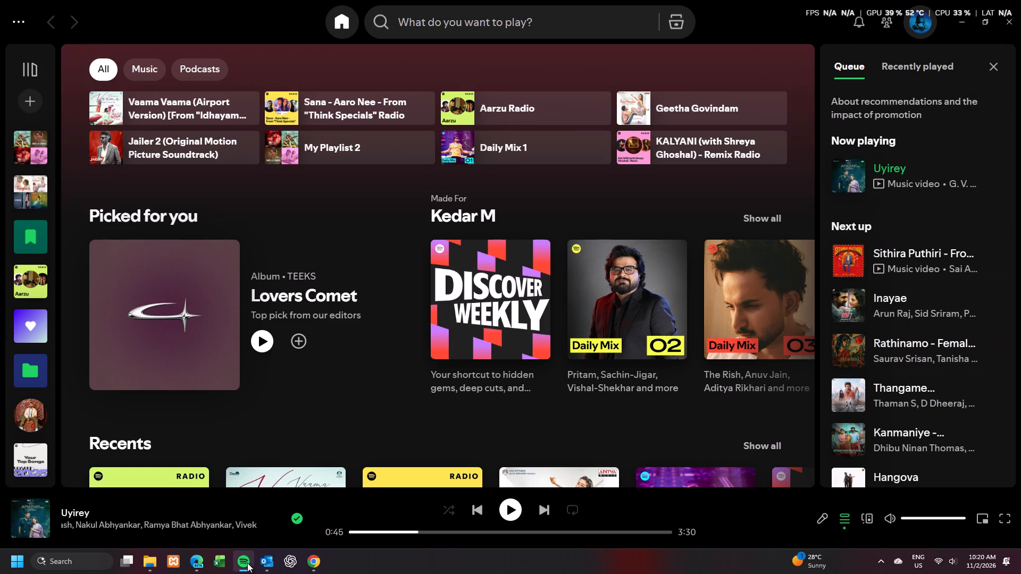
left_click(499, 505)
left_click(504, 507)
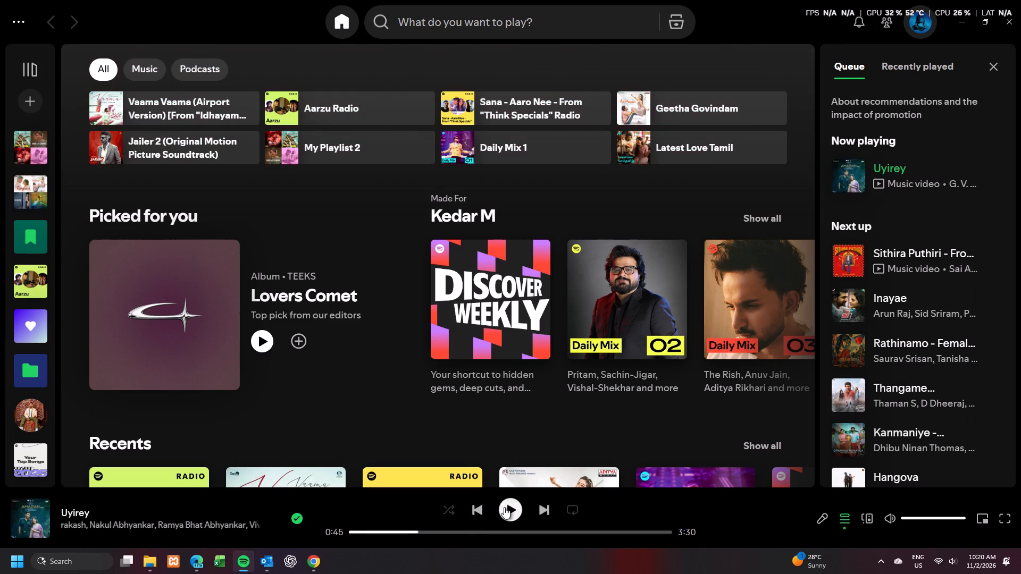
left_click(544, 15)
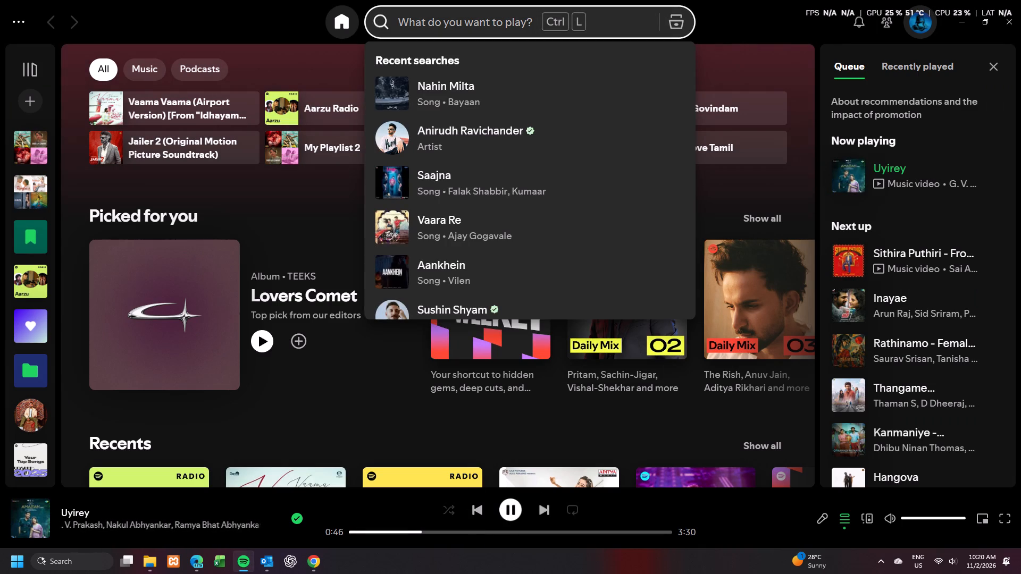
type("ASHLE")
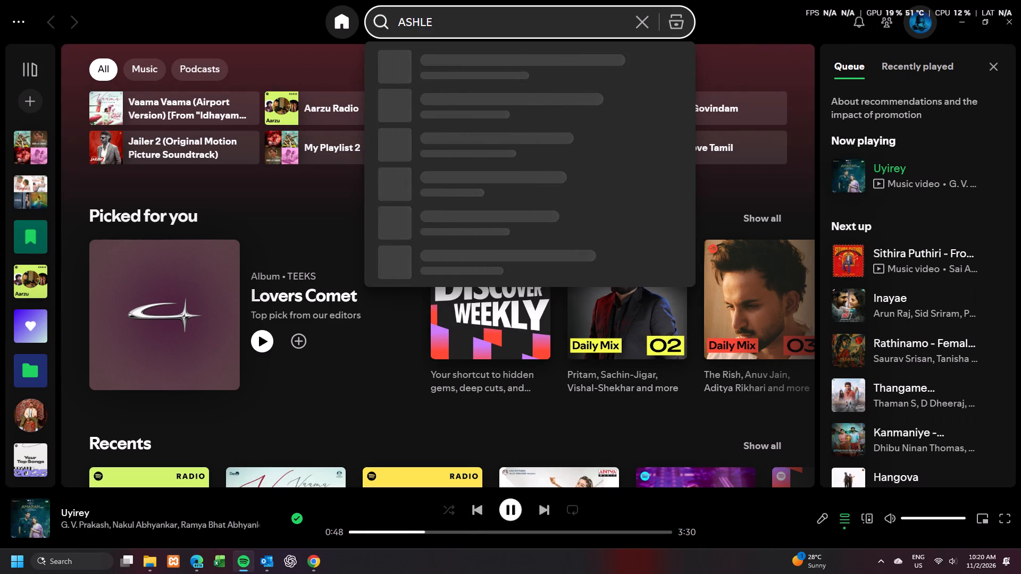
scroll(576, 221, "down", 2)
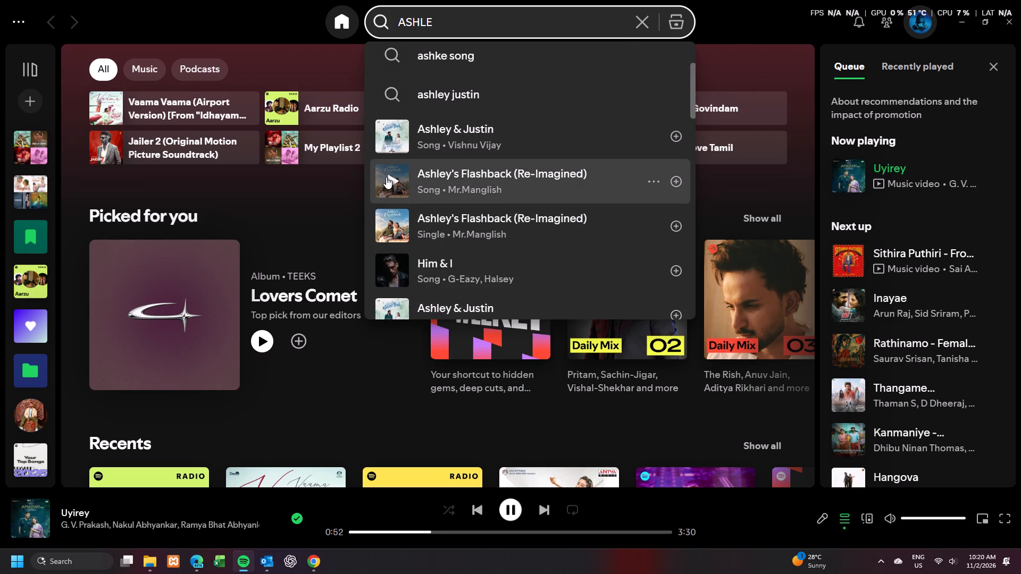
left_click(395, 132)
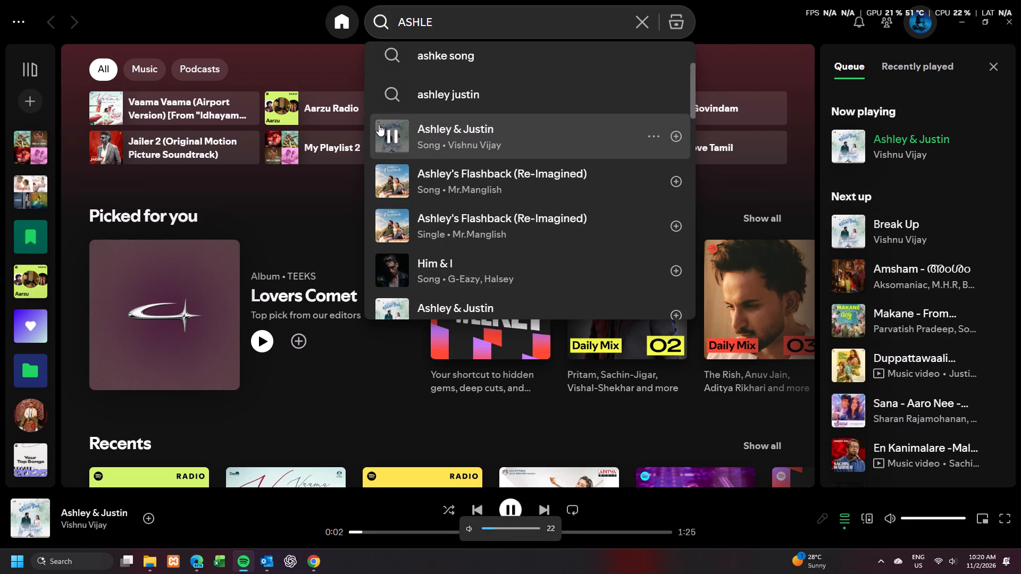
left_click(958, 0)
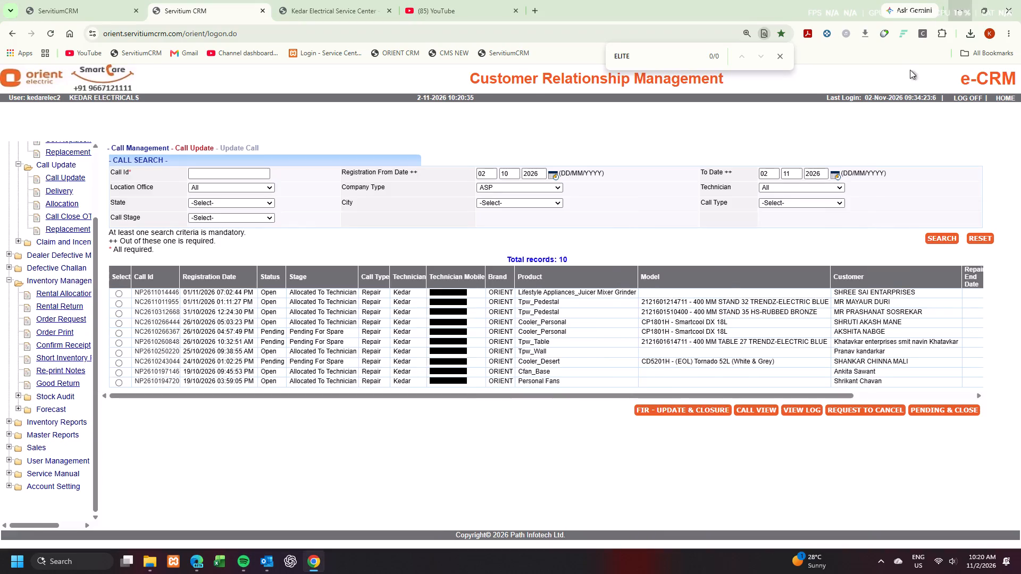
left_click(117, 295)
left_click(926, 417)
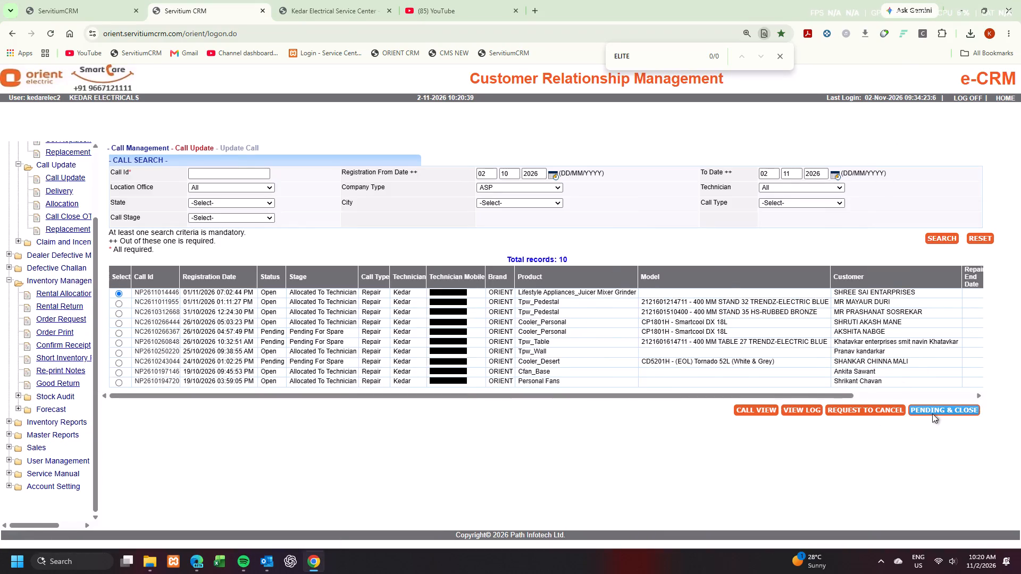
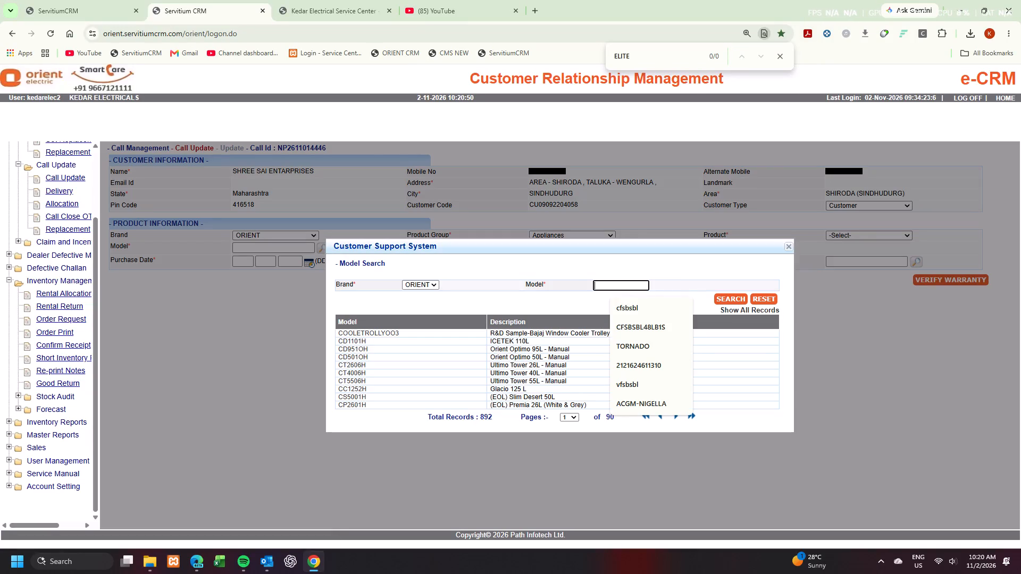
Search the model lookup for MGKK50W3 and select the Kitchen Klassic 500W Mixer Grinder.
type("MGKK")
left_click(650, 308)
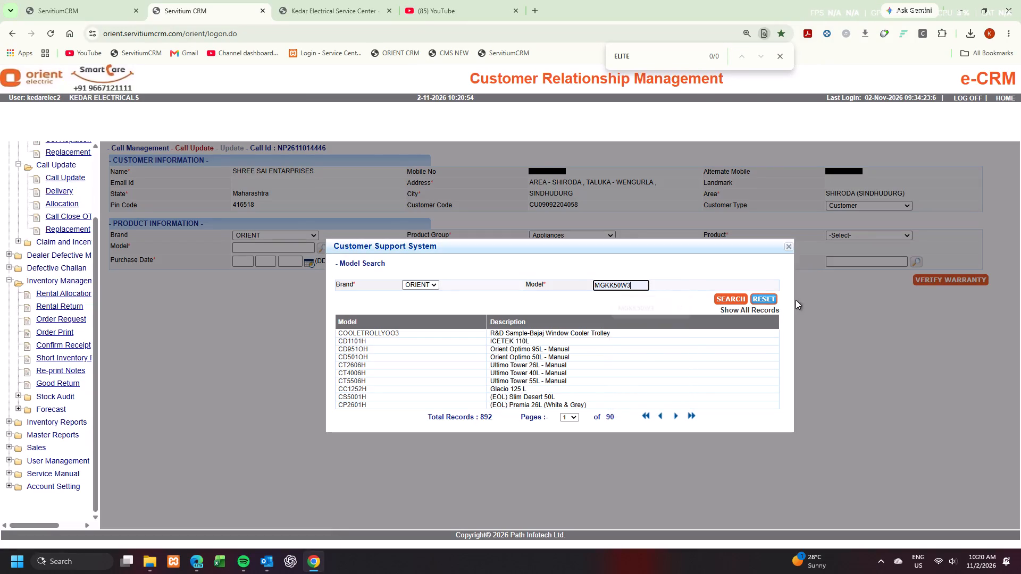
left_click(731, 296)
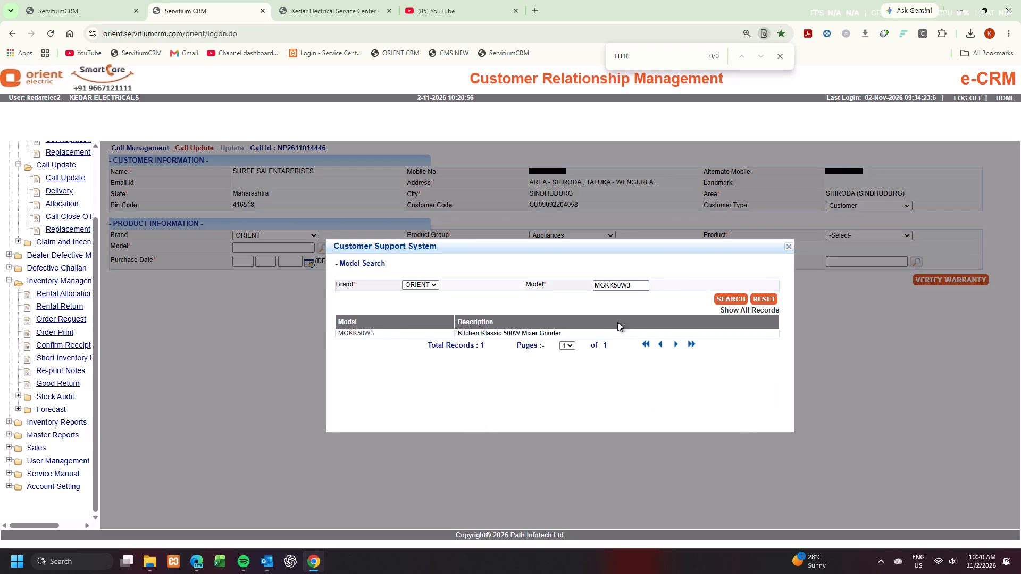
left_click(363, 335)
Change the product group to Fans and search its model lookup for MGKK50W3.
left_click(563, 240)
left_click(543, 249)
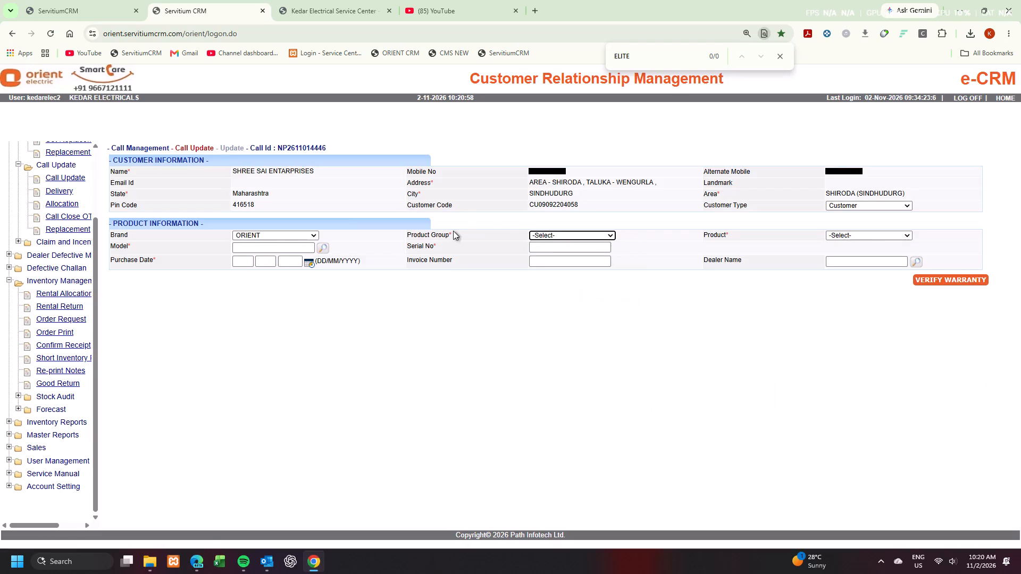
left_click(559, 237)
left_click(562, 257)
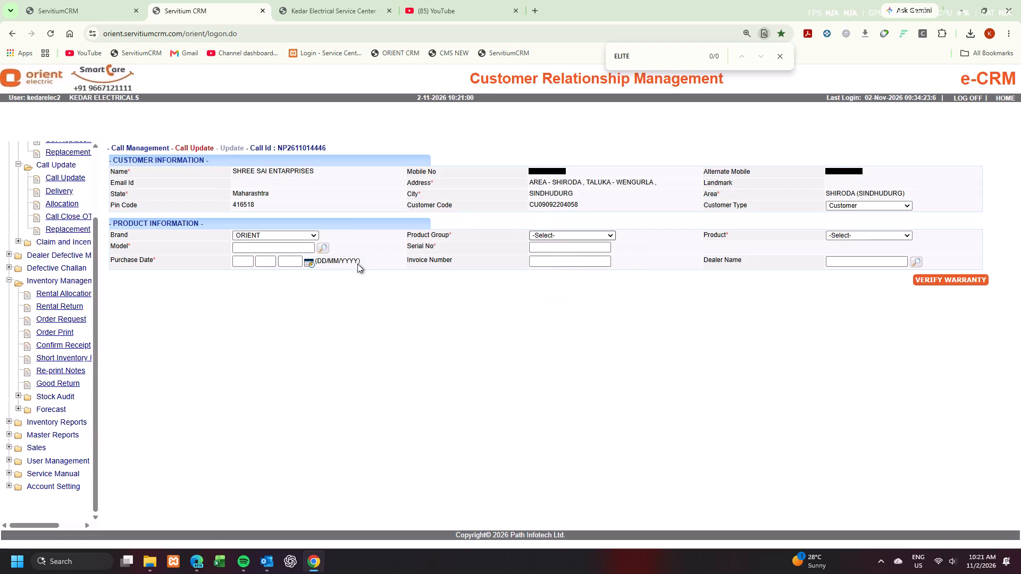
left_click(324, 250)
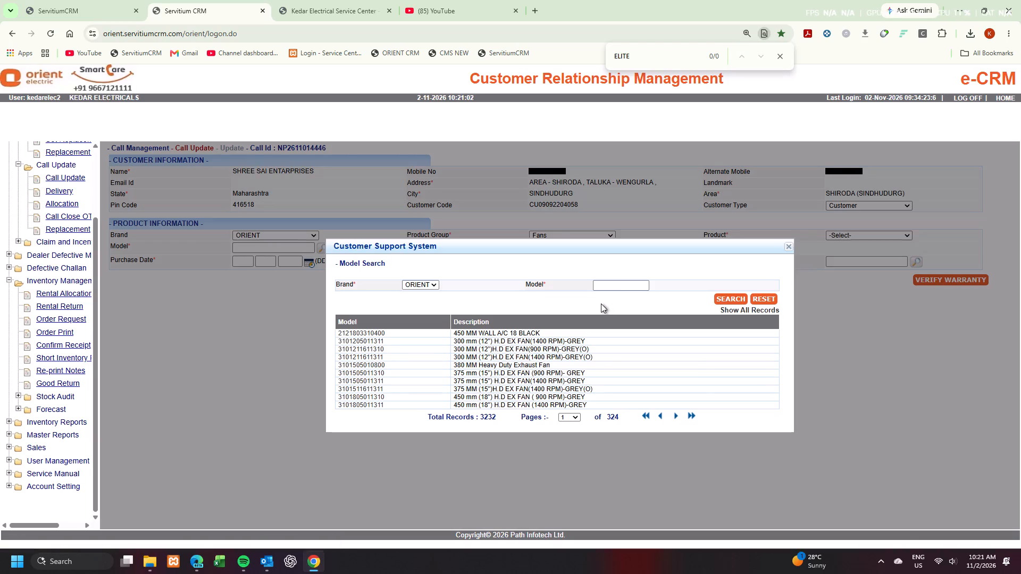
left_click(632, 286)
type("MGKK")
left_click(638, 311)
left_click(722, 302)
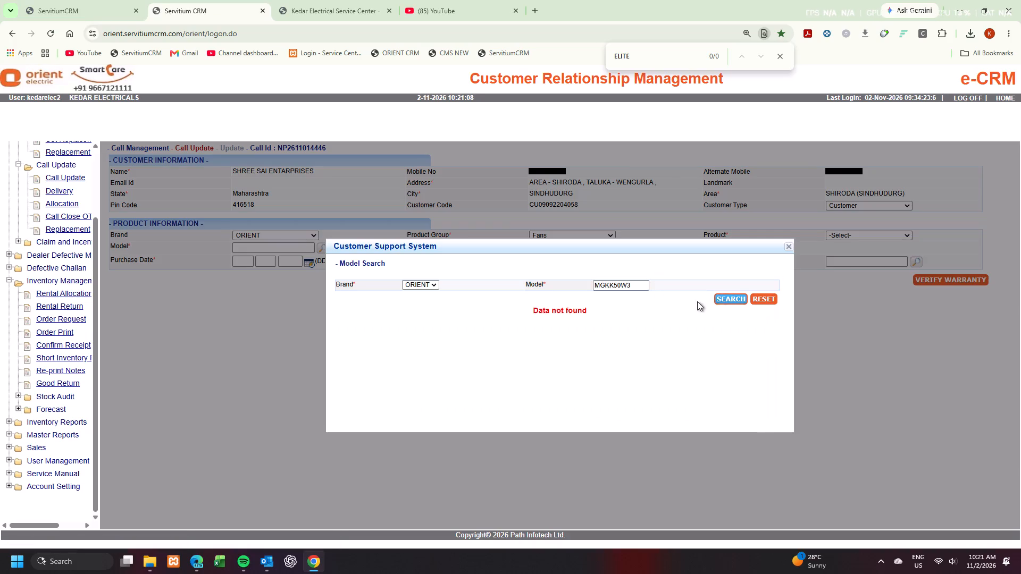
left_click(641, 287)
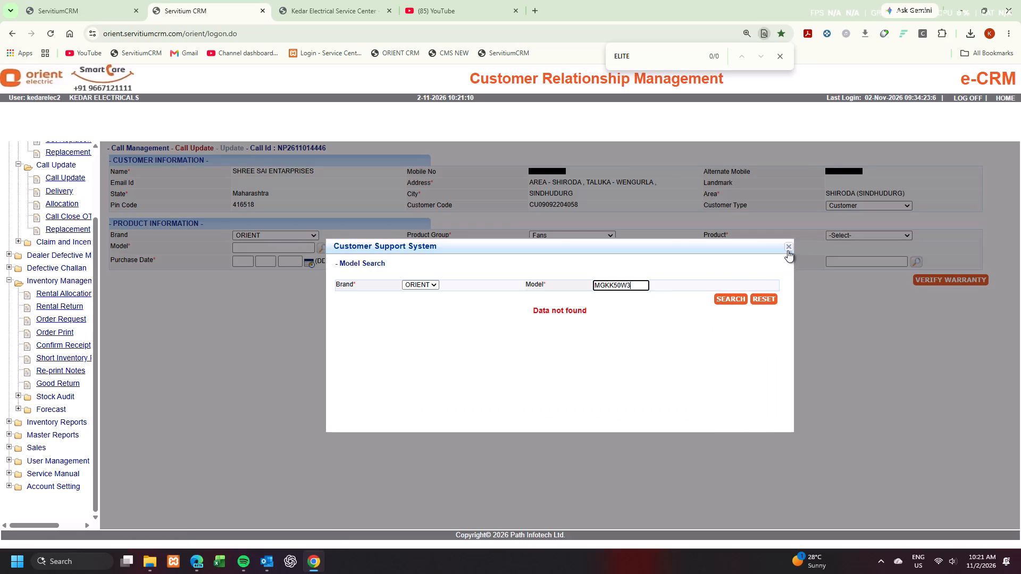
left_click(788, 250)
Set the call's product group to Appliances and reopen the model lookup.
left_click(577, 237)
left_click(575, 276)
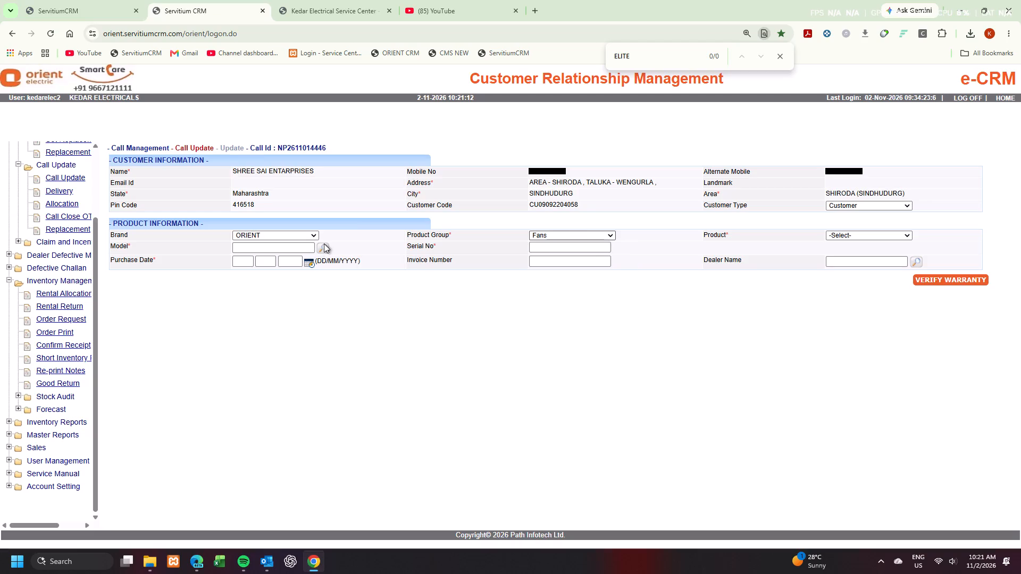
left_click(573, 233)
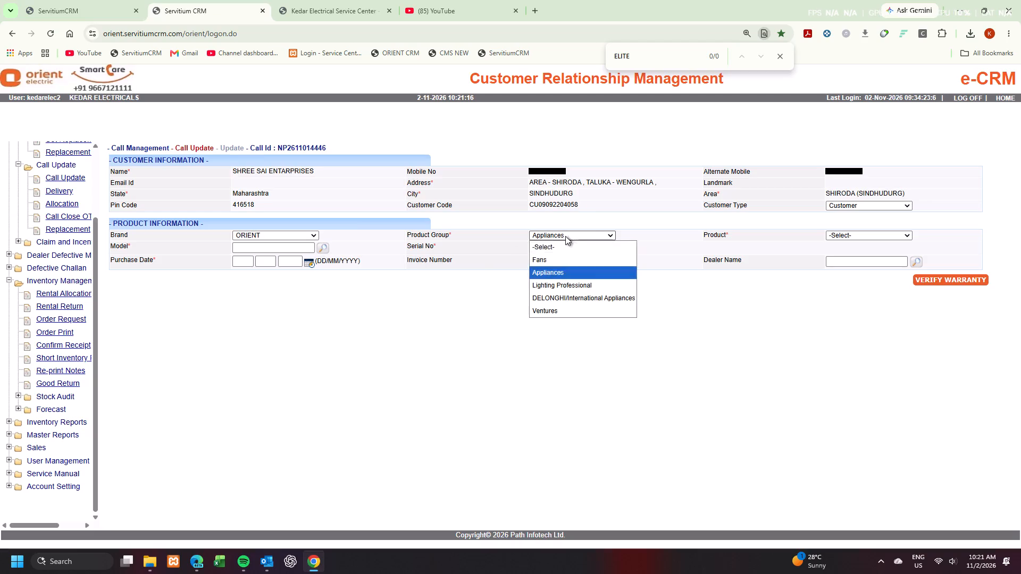
left_click(587, 275)
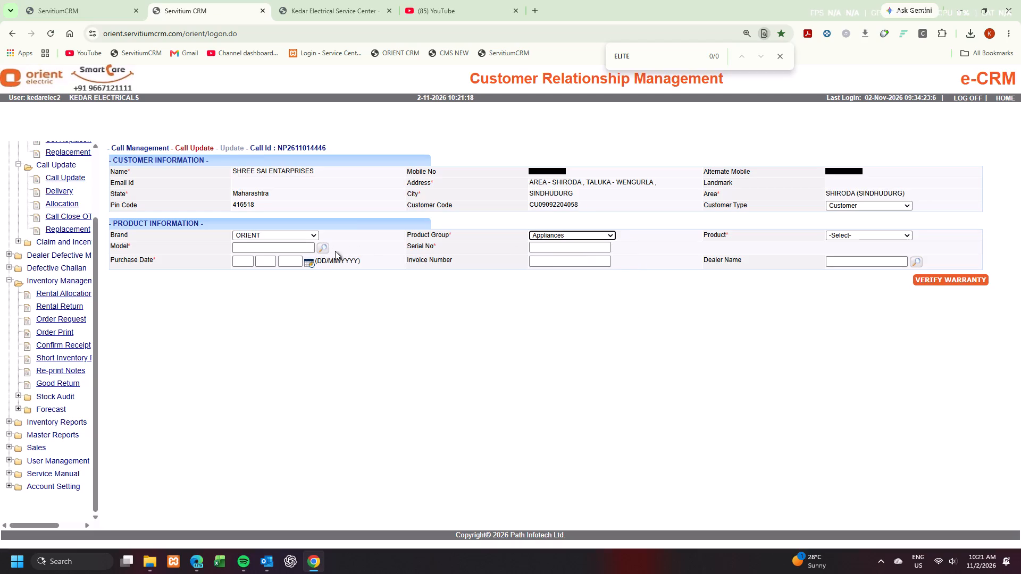
left_click(331, 252)
left_click(316, 255)
left_click(323, 252)
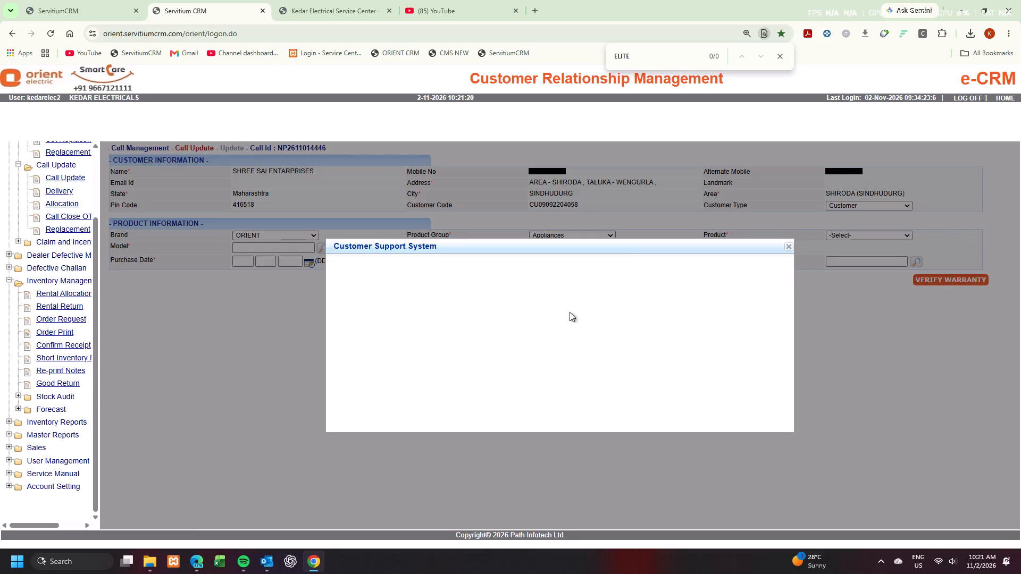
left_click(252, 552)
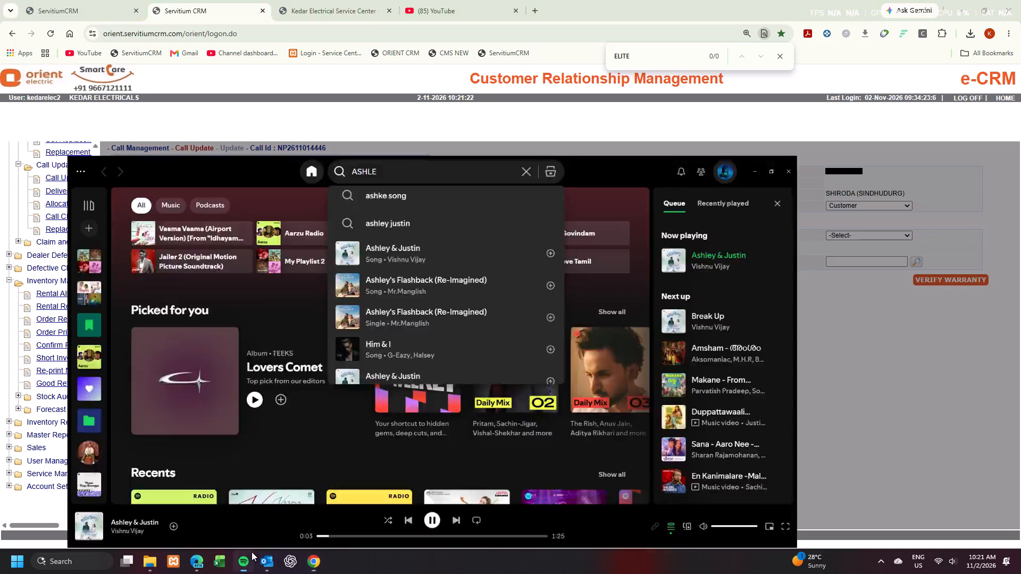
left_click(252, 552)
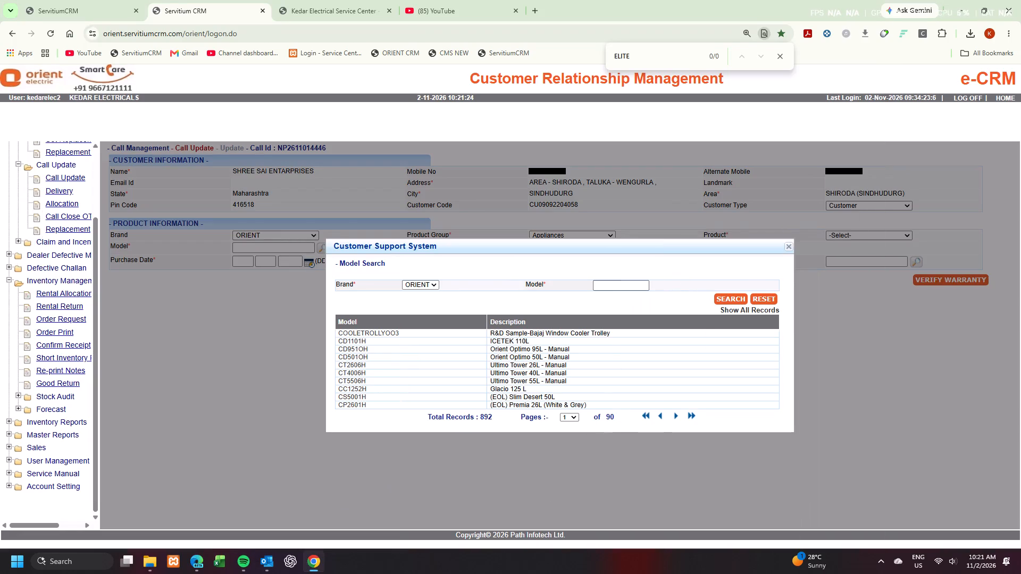
Search the Appliances model lookup for MGKK50W3 and select the Kitchen Klassic model for the call.
left_click(604, 280)
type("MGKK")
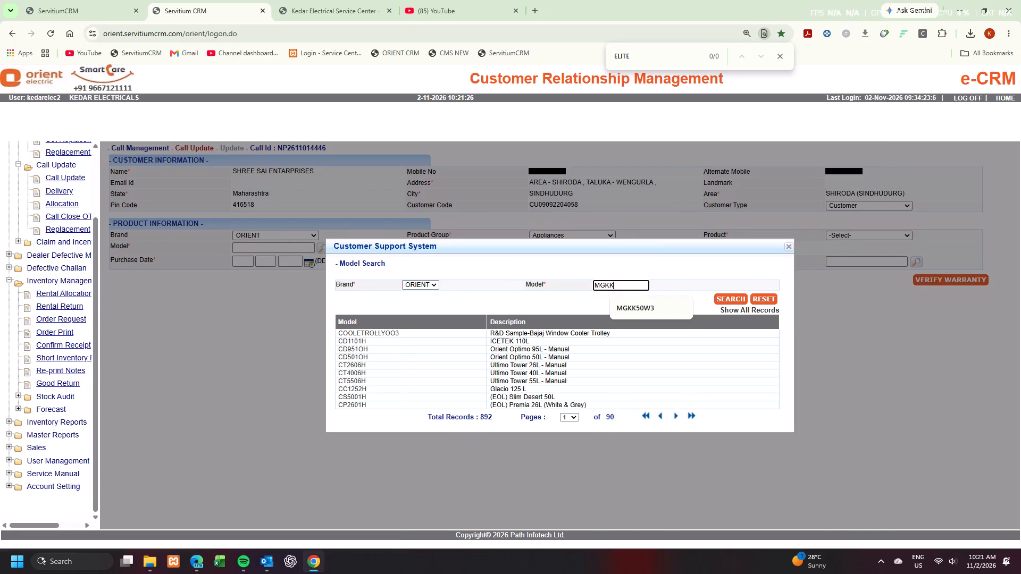
left_click(620, 292)
left_click(618, 297)
left_click(619, 304)
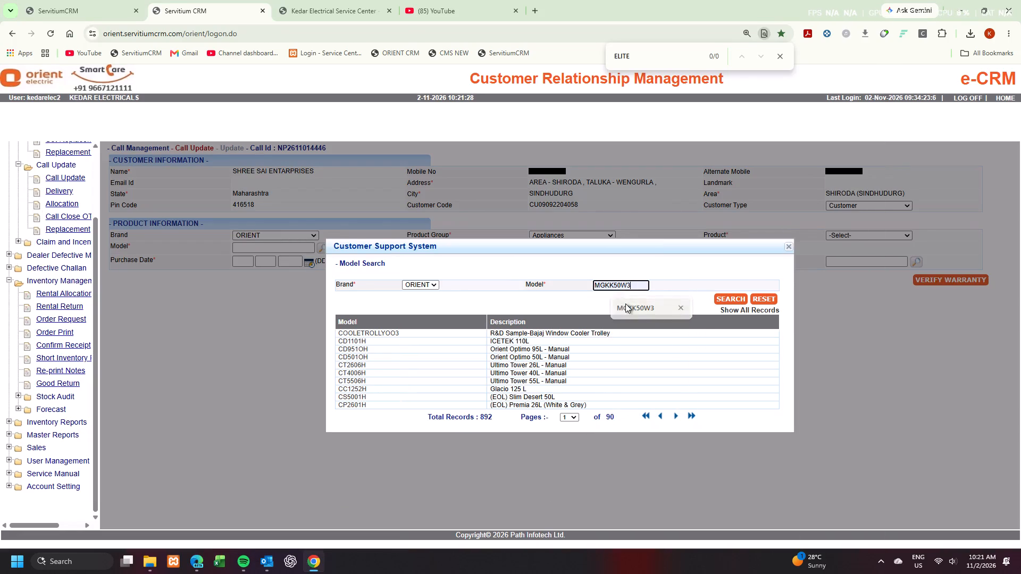
left_click(735, 299)
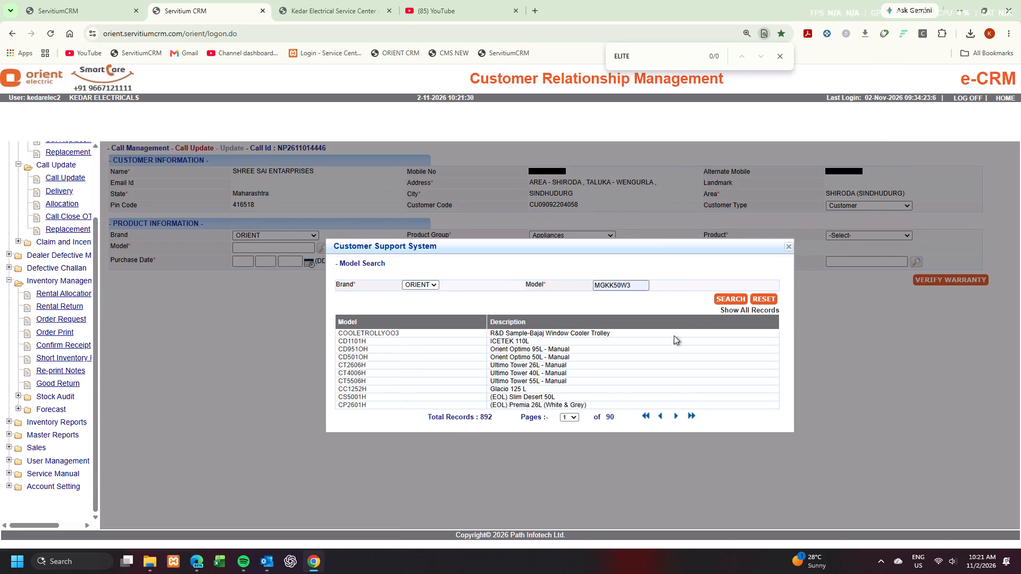
left_click(366, 332)
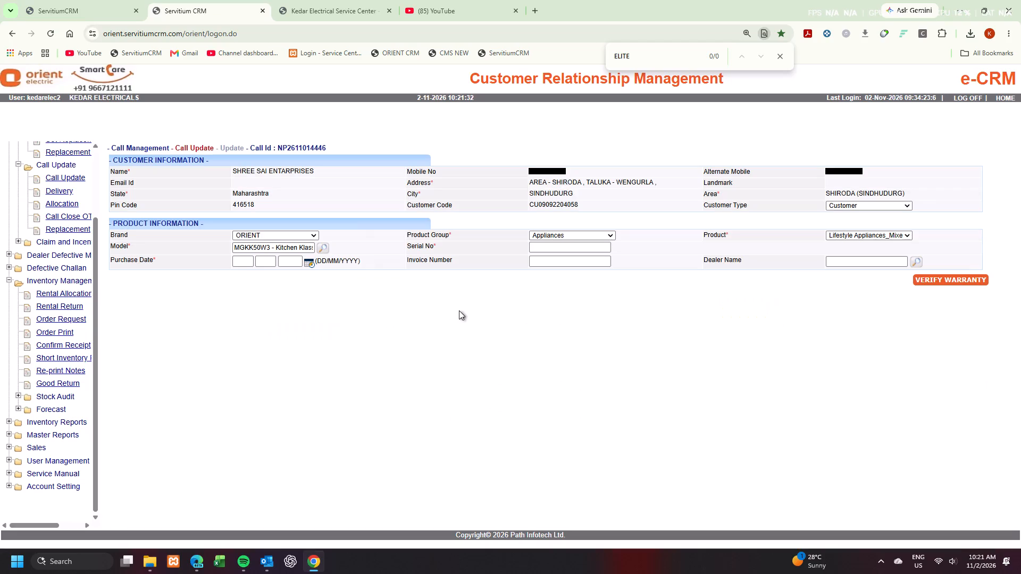
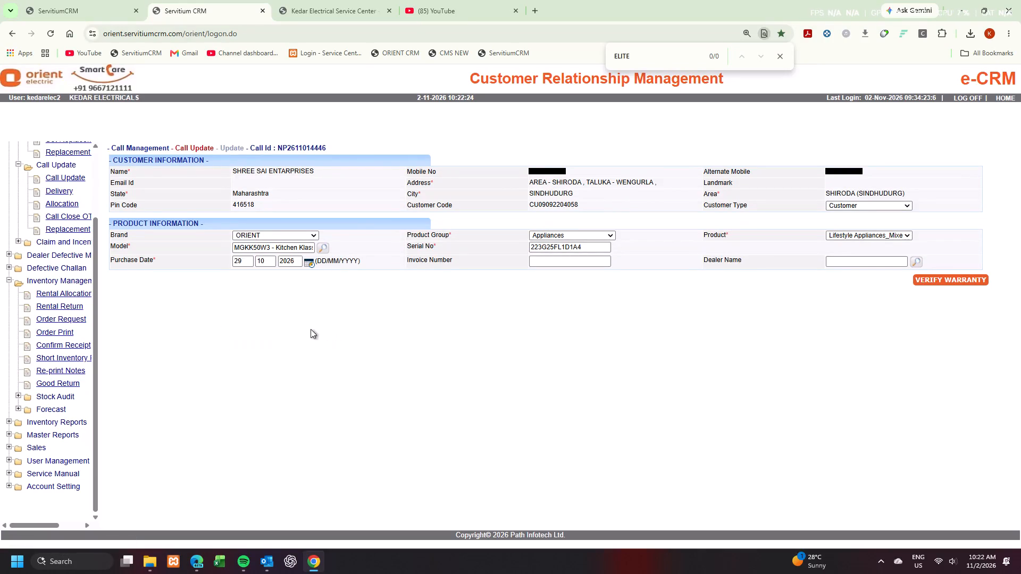
left_click(928, 285)
left_click(780, 59)
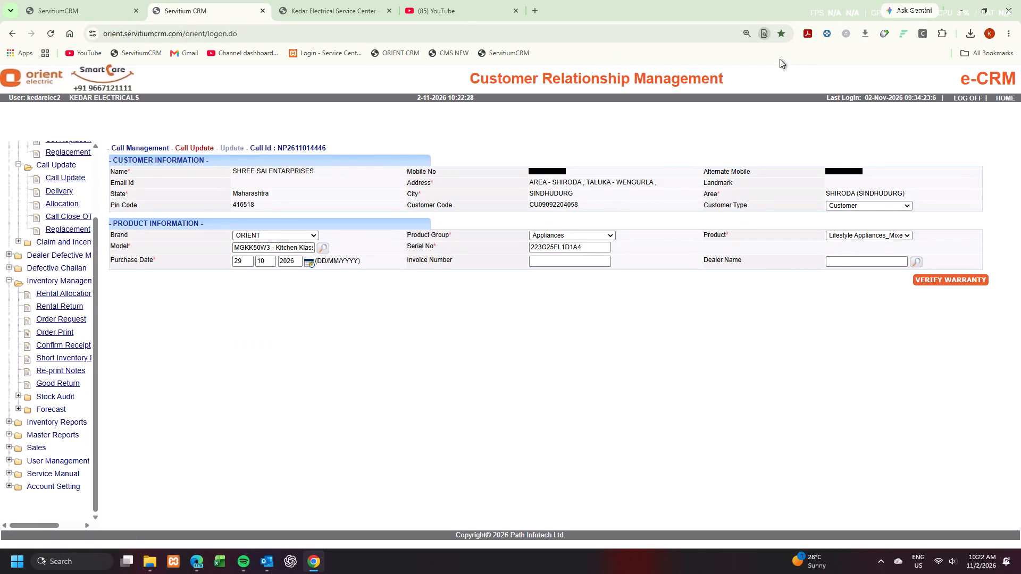
left_click(968, 278)
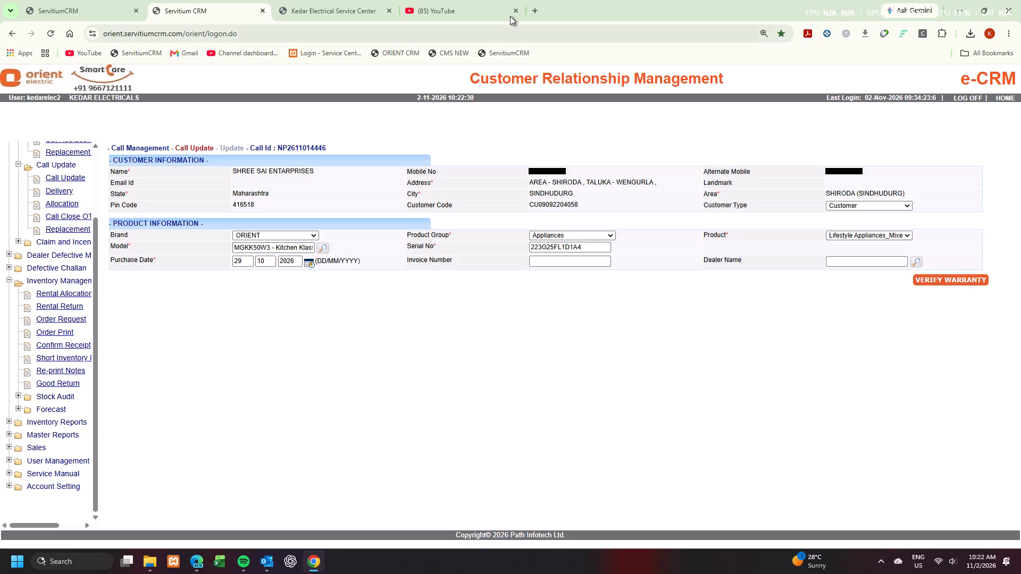
Switch to the open YouTube home page.
left_click(497, 0)
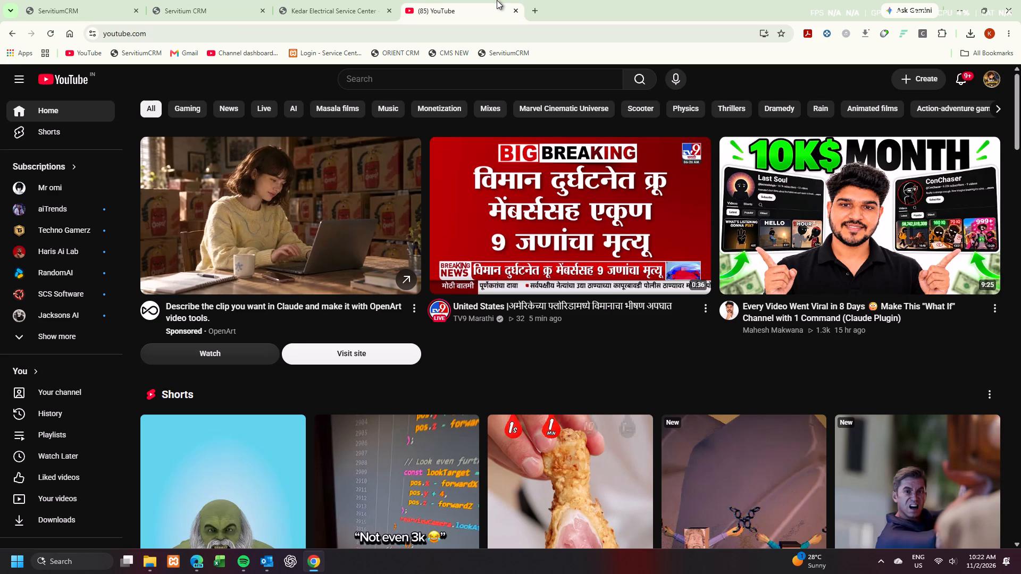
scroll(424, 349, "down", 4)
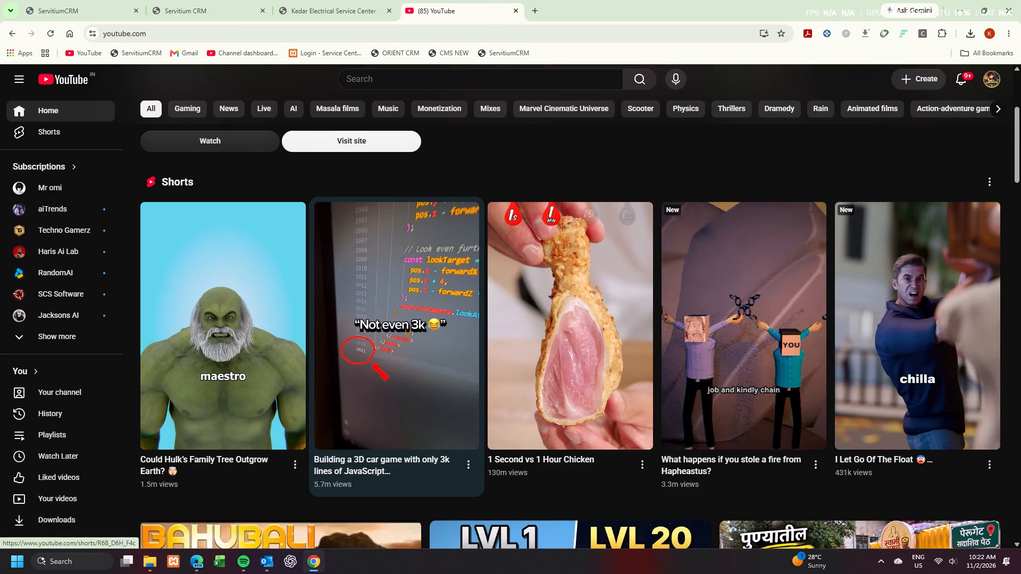
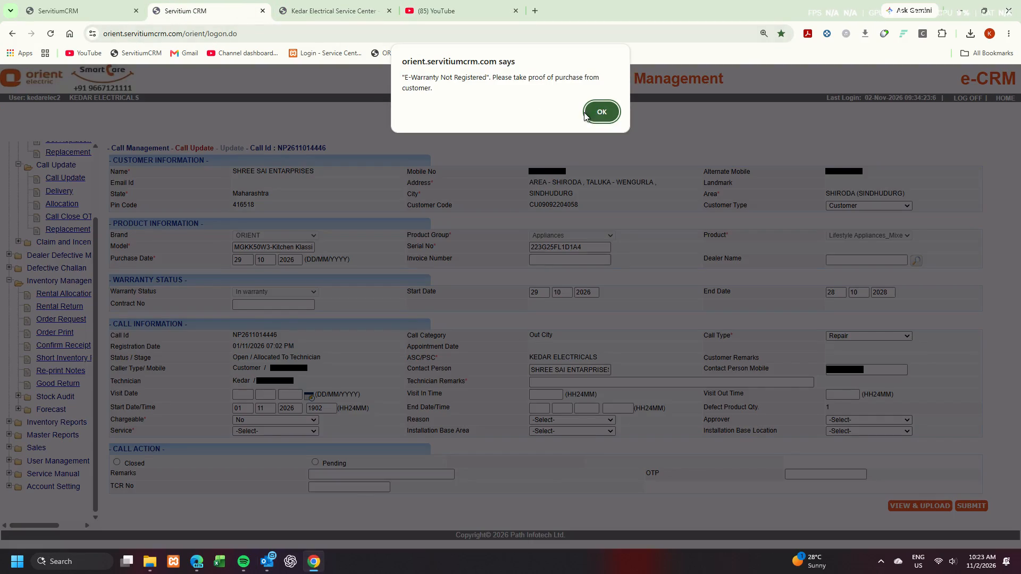
Acknowledge the e-warranty notice and set the mixer grinder call's service to Part Used.
left_click(601, 113)
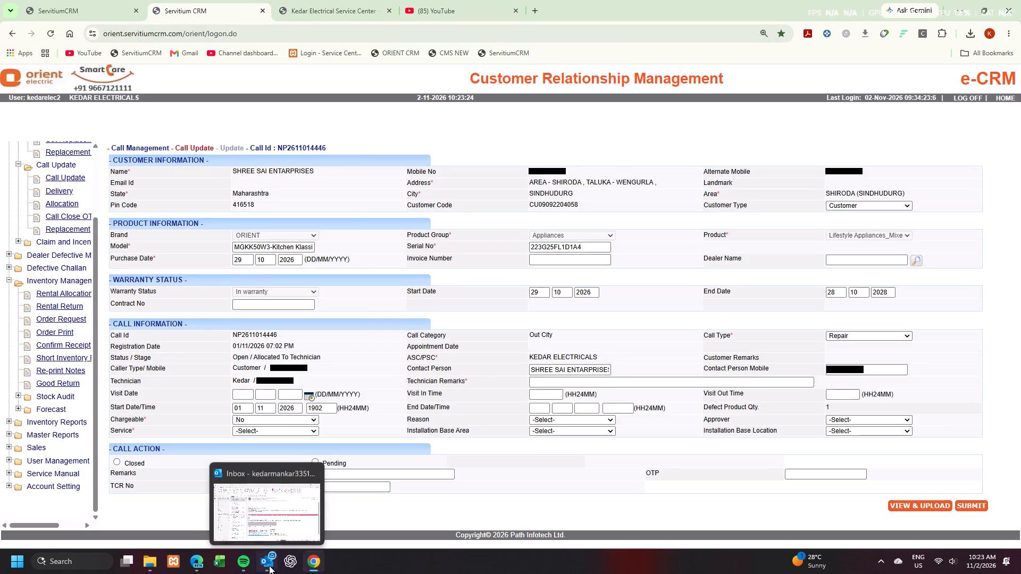
left_click(308, 432)
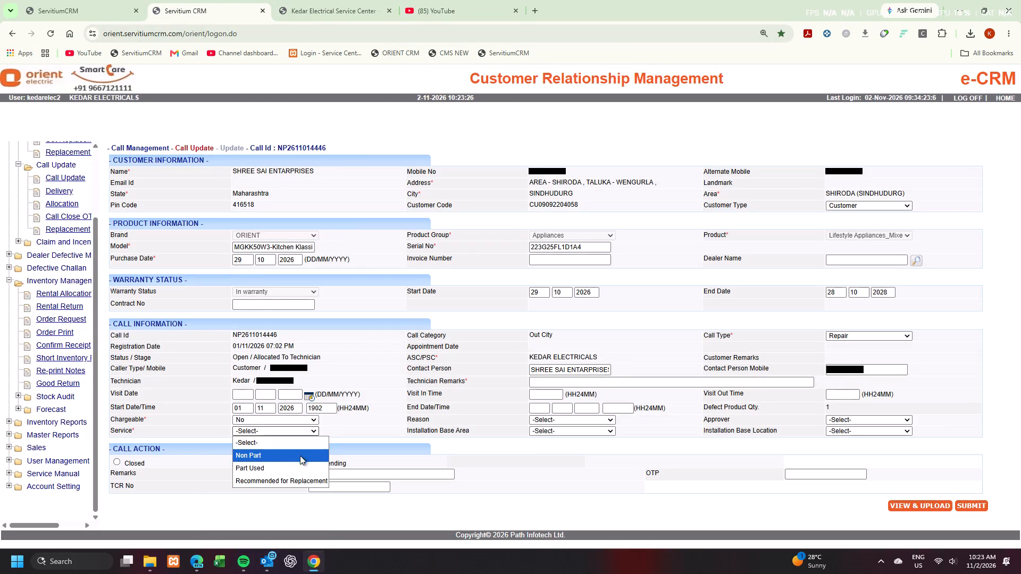
left_click(291, 468)
Open the symptom choices for the first entry under Faults & Parts Replaced.
scroll(347, 395, "down", 5)
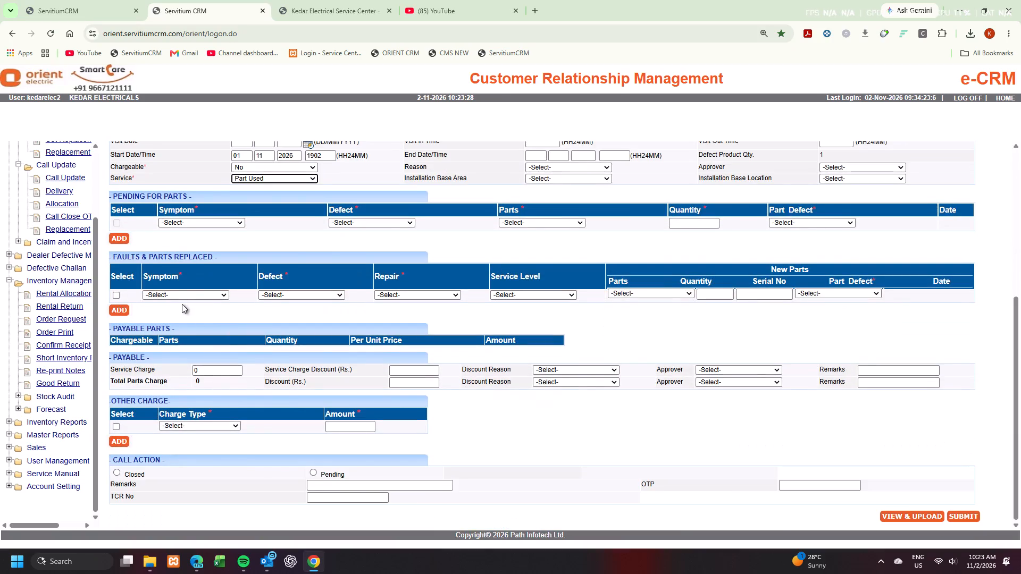
left_click(194, 296)
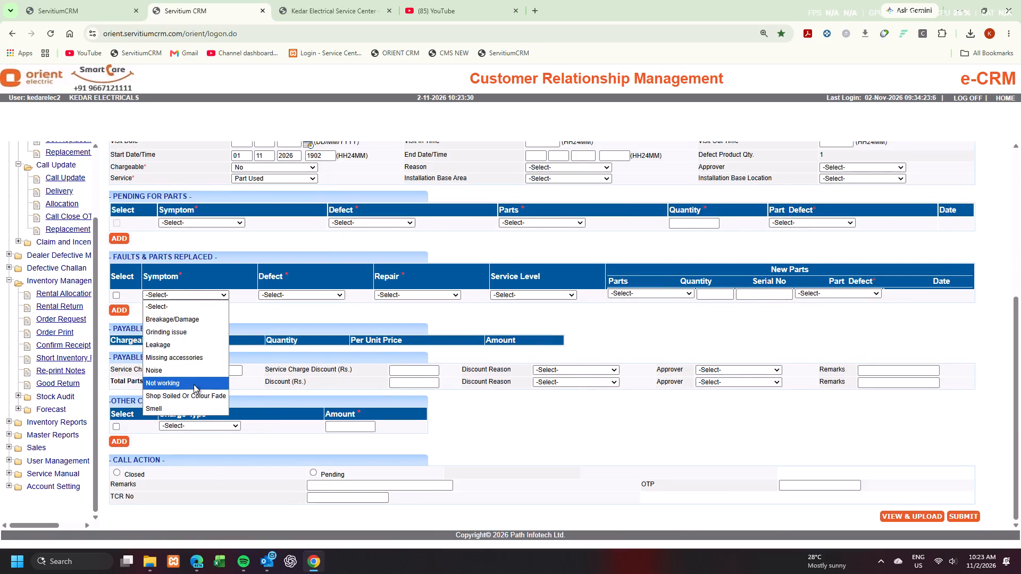
Record the replaced-parts fault with symptom Not working, defect Main motor dead and repair Main motor replaced.
left_click(194, 384)
left_click(319, 299)
left_click(315, 324)
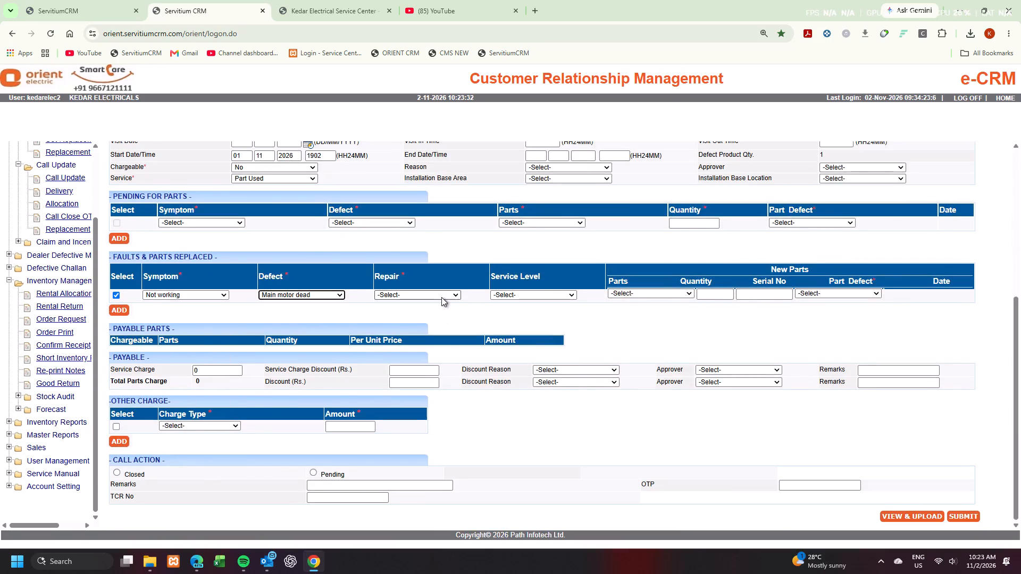
left_click(441, 297)
left_click(431, 318)
Add the new part Electric Motor, 20 mm_Elite Super-MGES50G3024 to the fault row and payable parts, with quantity 1.
left_click(663, 294)
left_click(651, 317)
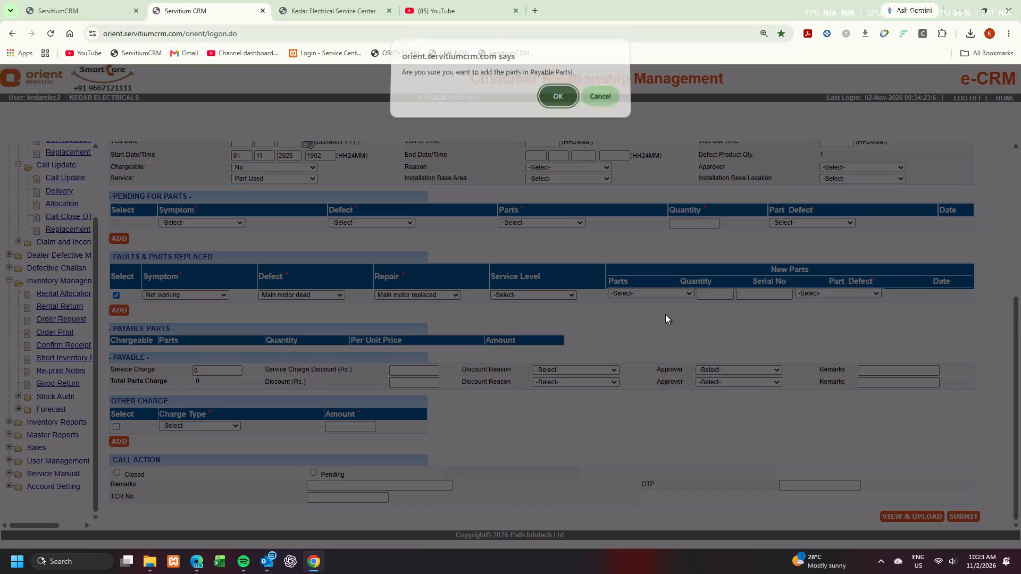
left_click(556, 100)
triple_click(718, 300)
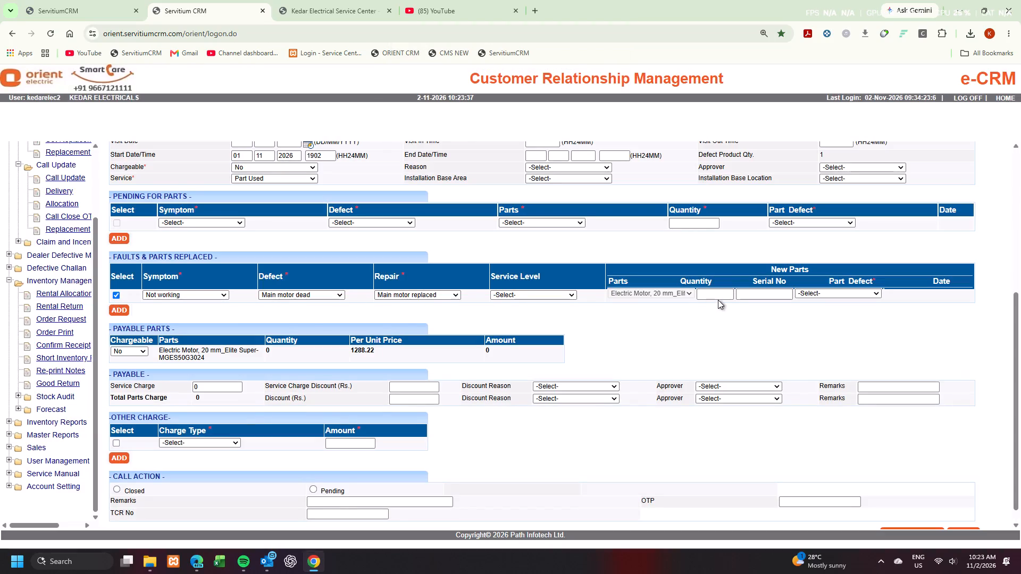
key("4")
scroll(573, 301, "up", 3)
key("BackSpace")
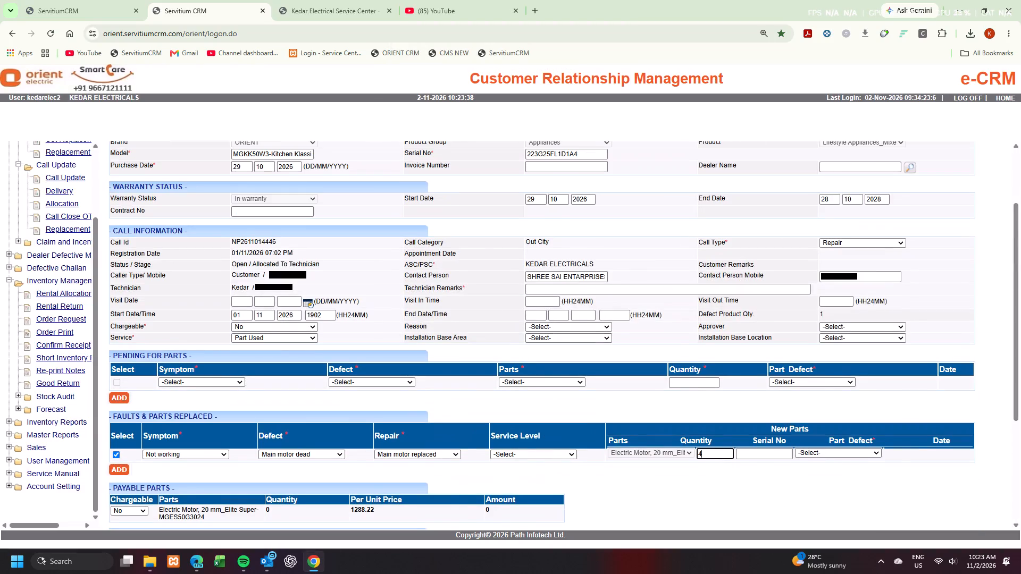
key("1")
Set the visit date to 02/11/2026 and enter REPAIR OK as the technician remarks.
left_click(307, 302)
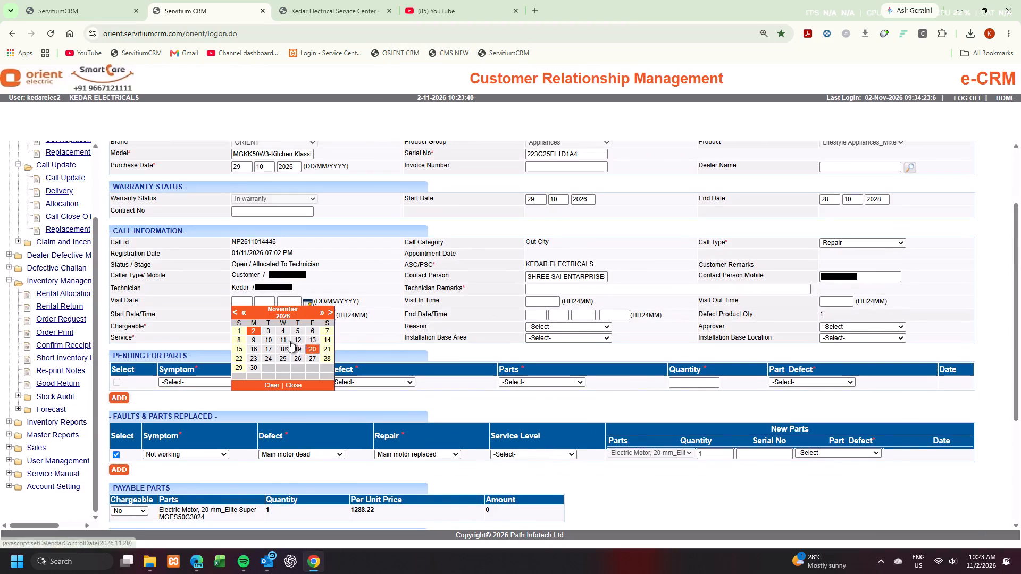
left_click(254, 331)
left_click(579, 290)
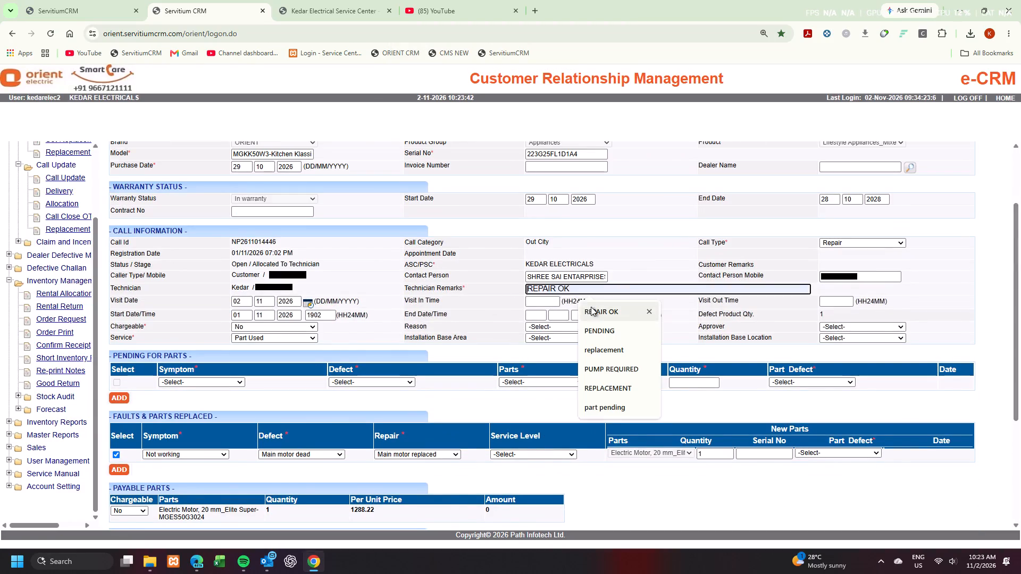
left_click(591, 307)
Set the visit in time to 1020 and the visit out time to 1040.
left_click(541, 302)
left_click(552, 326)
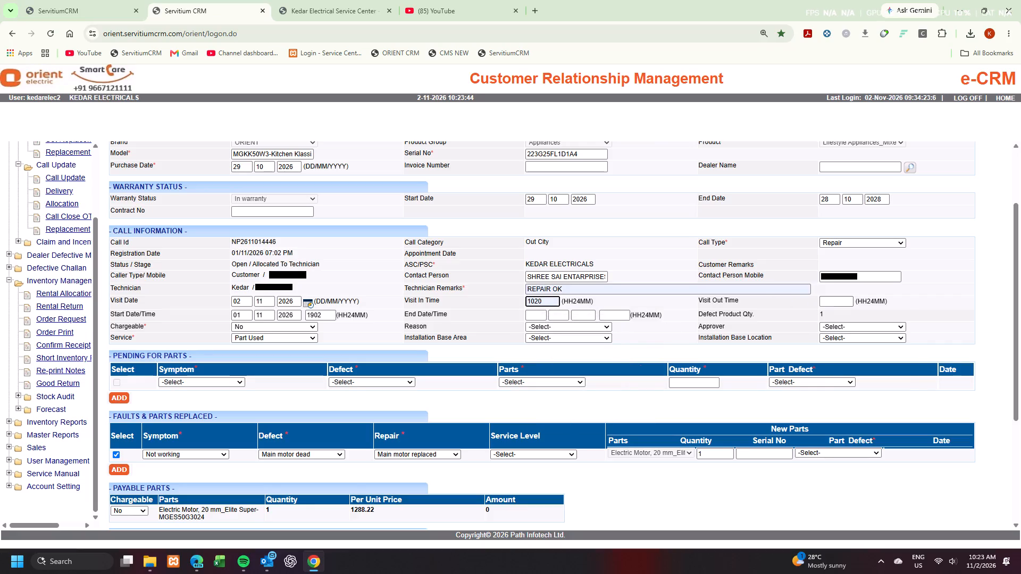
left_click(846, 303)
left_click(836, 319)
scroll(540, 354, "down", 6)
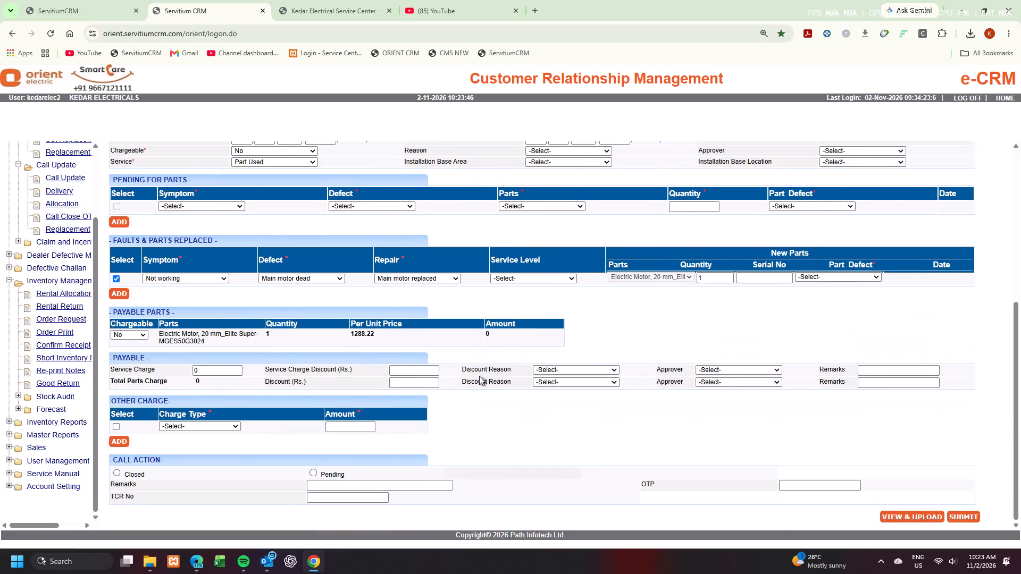
Change the visit in time to 1000 and the visit out time to 1000.
scroll(503, 370, "up", 3)
left_click_drag(553, 285, 475, 291)
key("BackSpace")
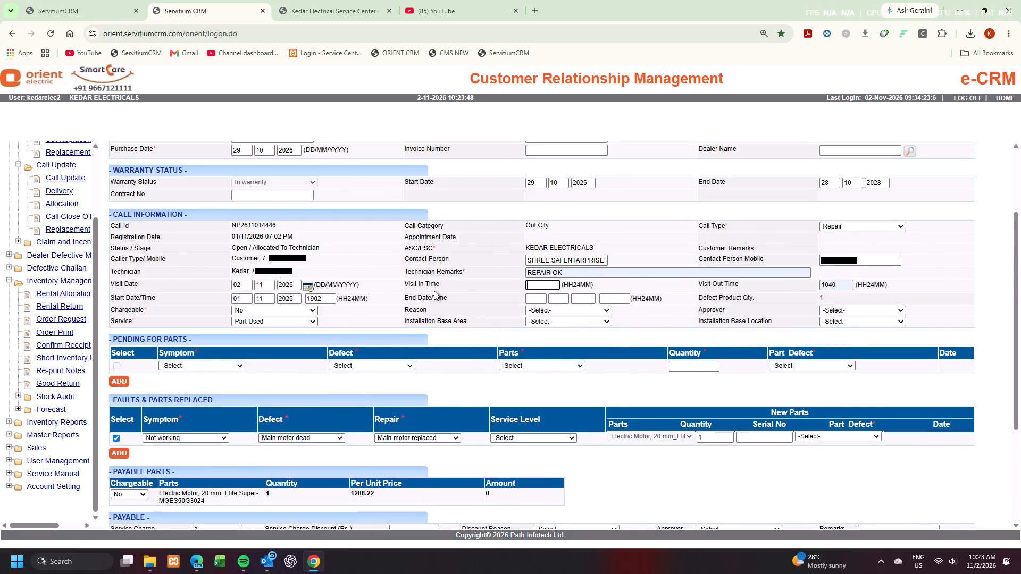
type("1000")
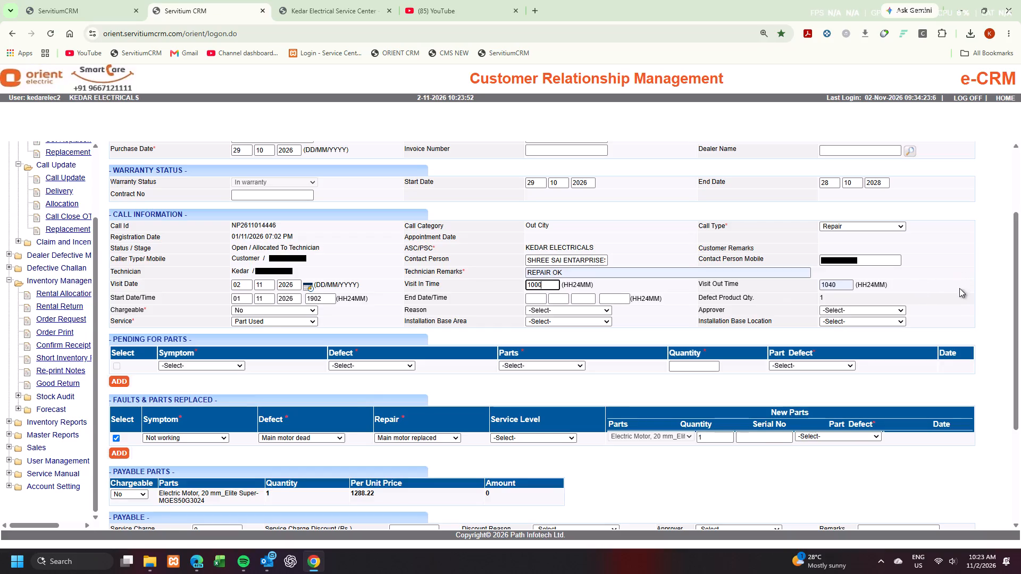
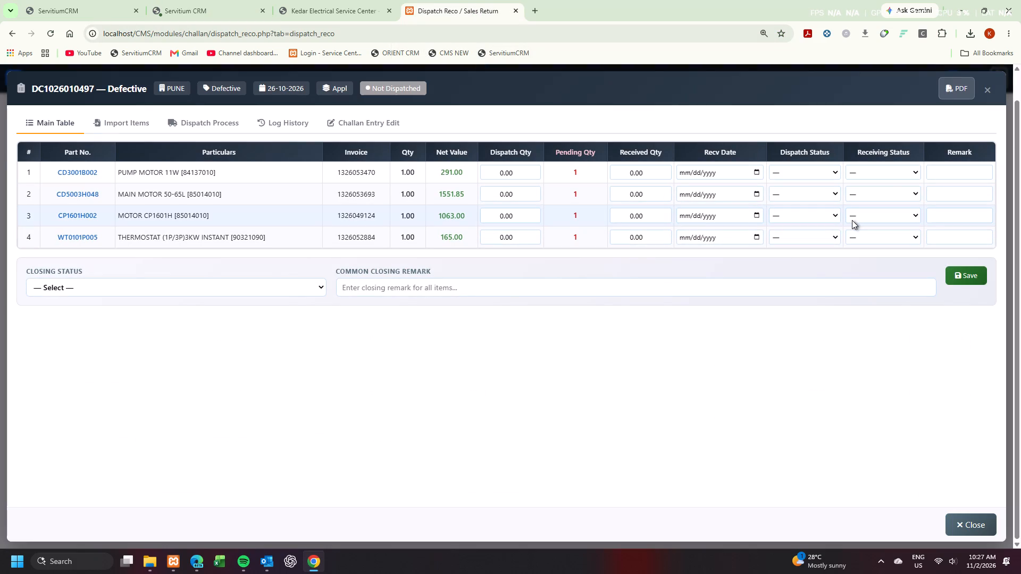
left_click(982, 95)
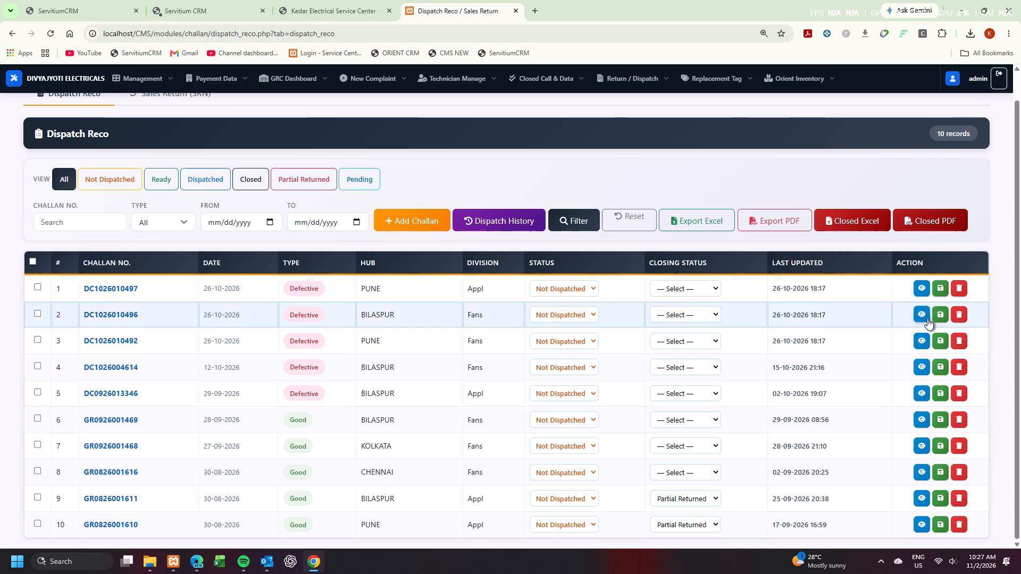
left_click(917, 319)
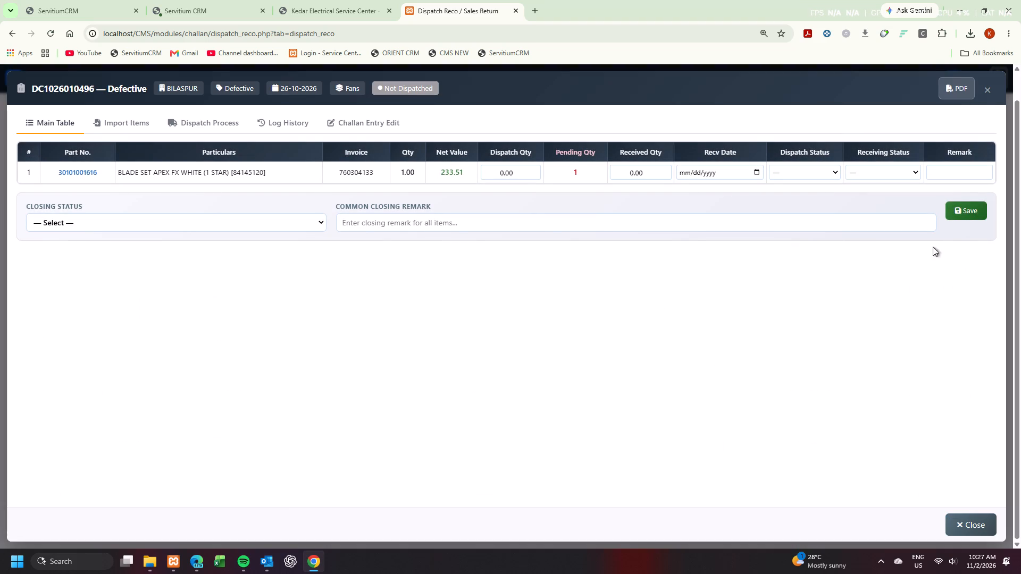
left_click(982, 94)
left_click(919, 336)
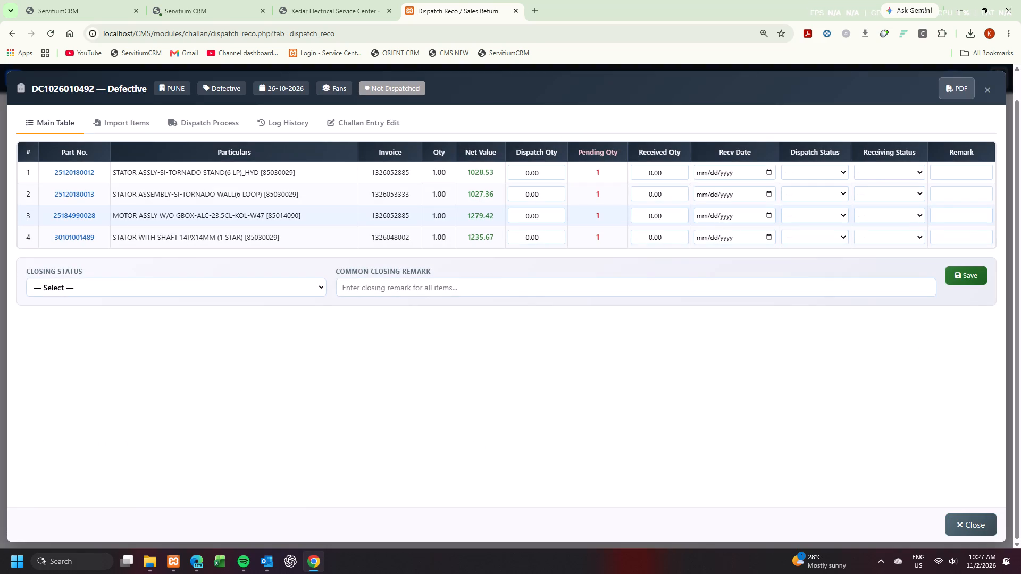
left_click(980, 89)
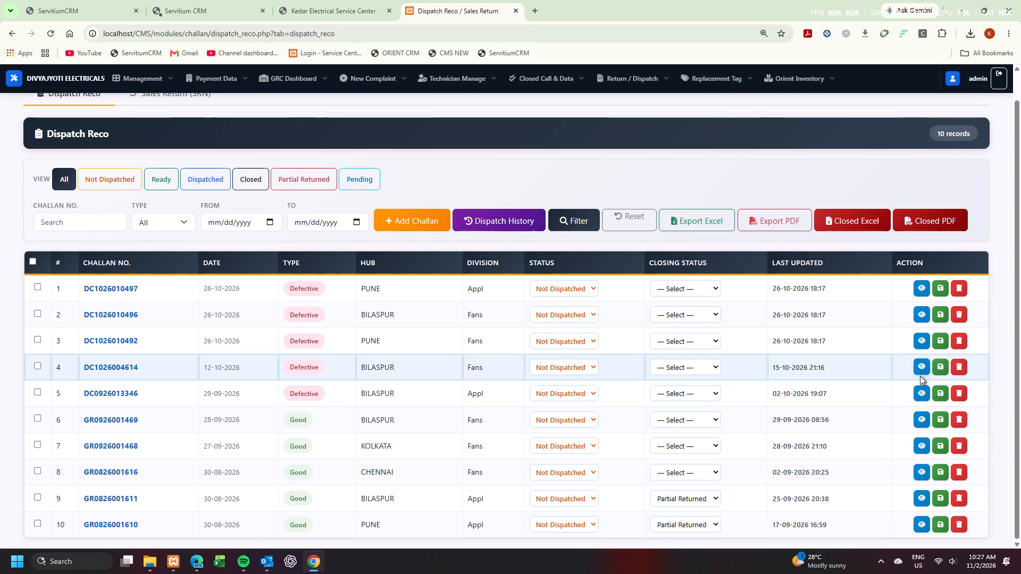
left_click(918, 377)
left_click(918, 365)
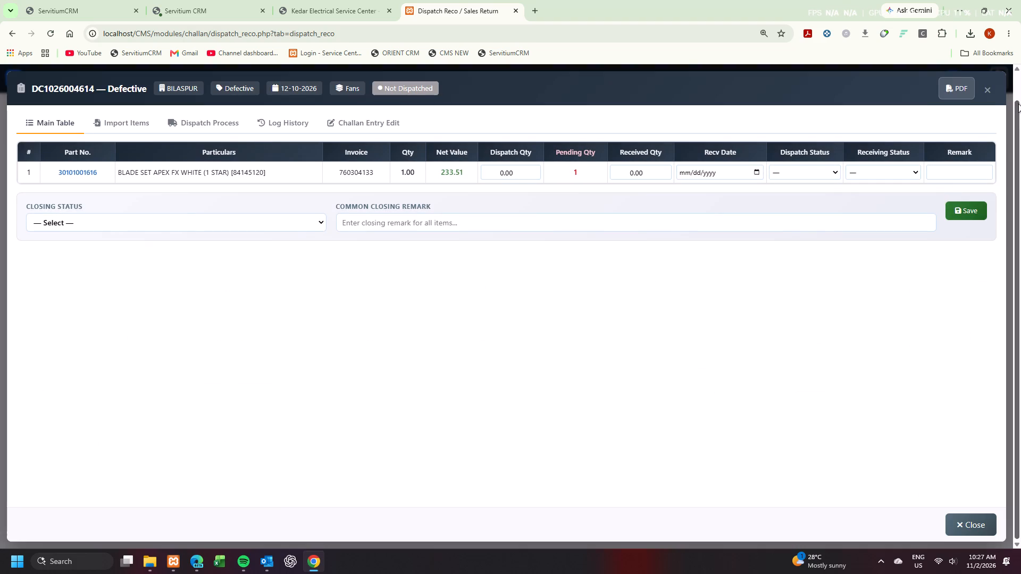
left_click(991, 92)
left_click(916, 419)
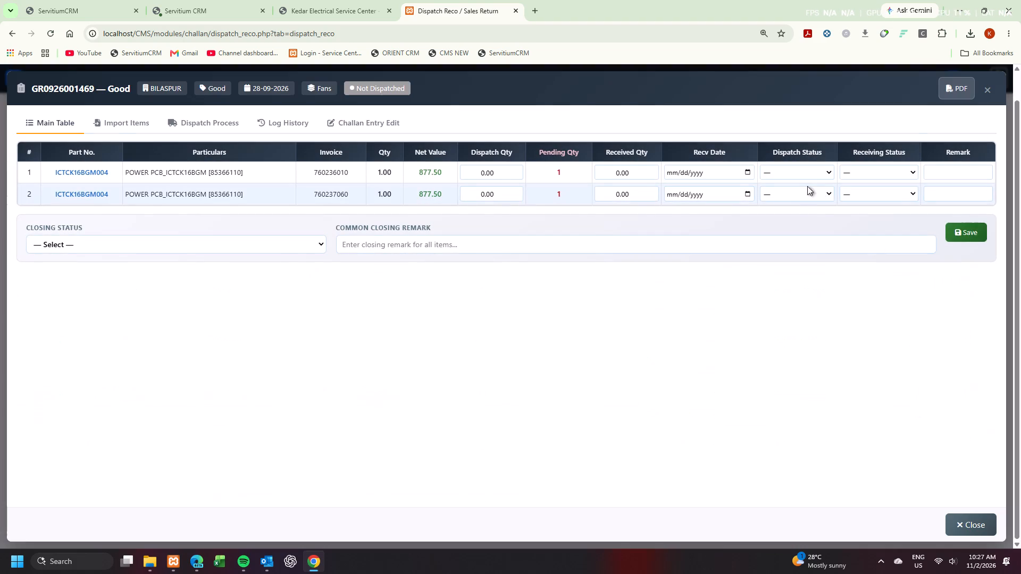
double_click(97, 174)
key("ctrl+c")
Return to the Orient CRM, acknowledge the closed call, and search for calls with the default date range.
left_click(182, 0)
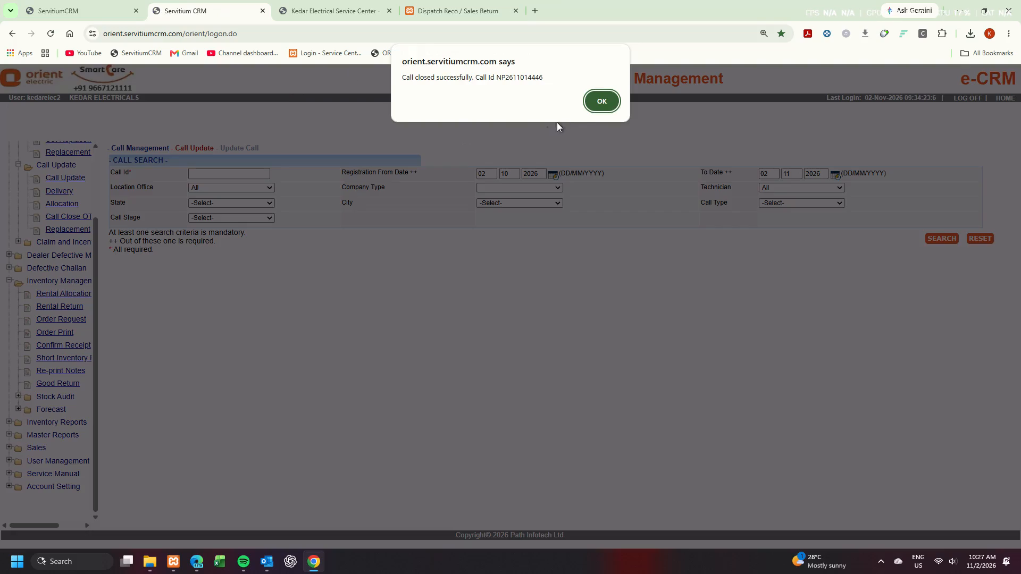
left_click(600, 105)
left_click(953, 237)
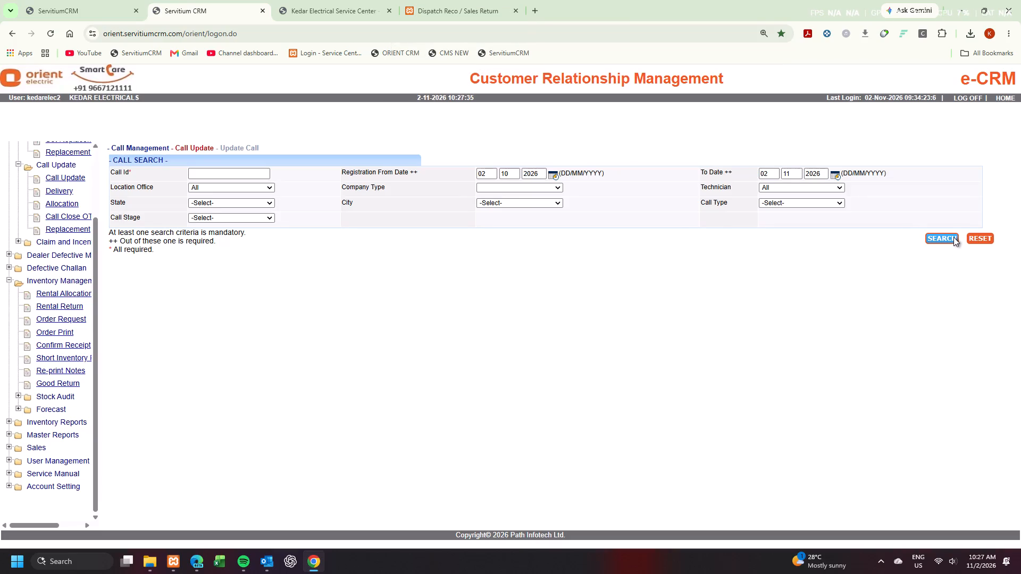
left_click(953, 237)
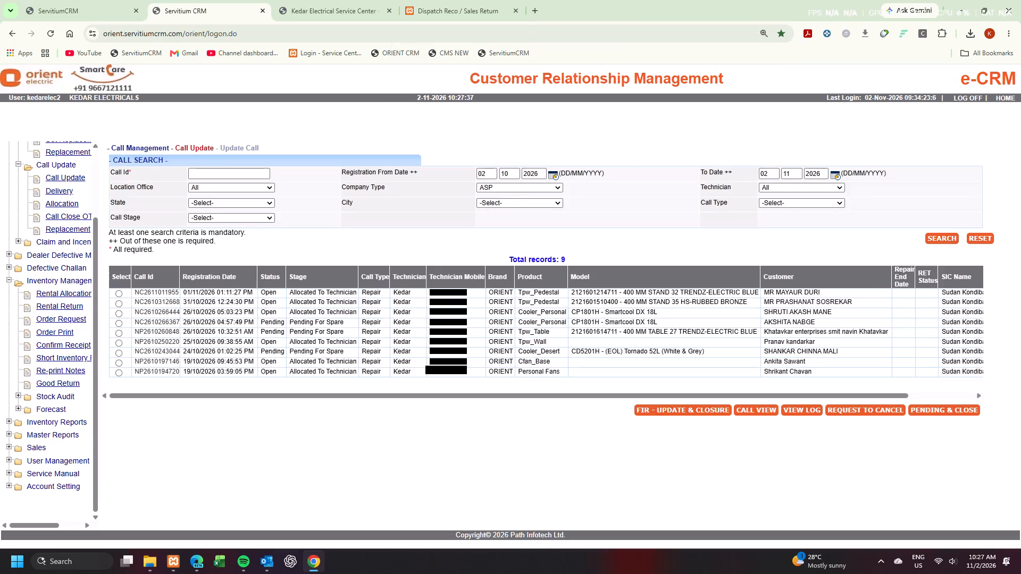
Search the service claim for October 2026 in the Fans product group and review its invoice, approval history and claim classification.
left_click(20, 243)
left_click(58, 269)
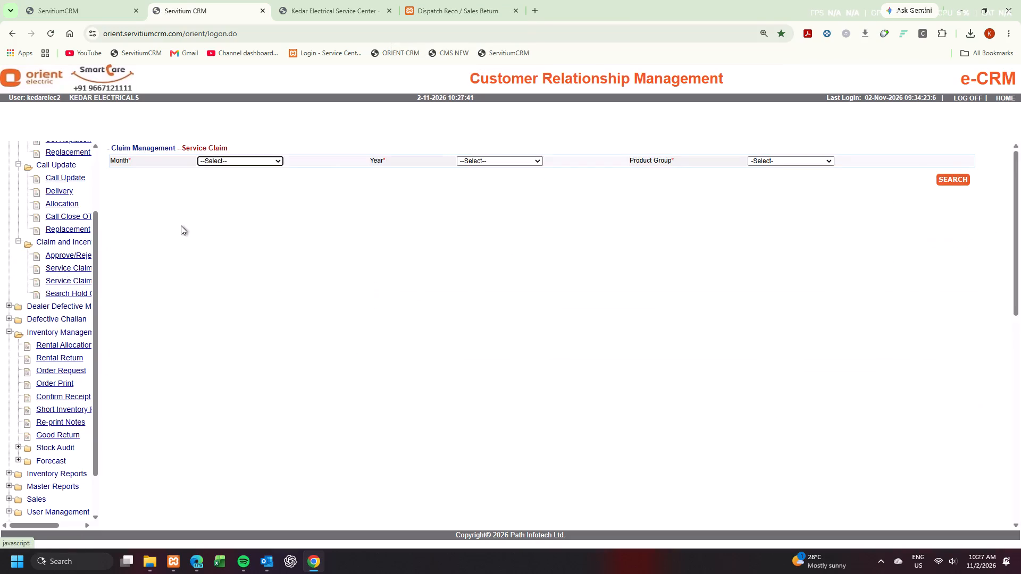
left_click(226, 165)
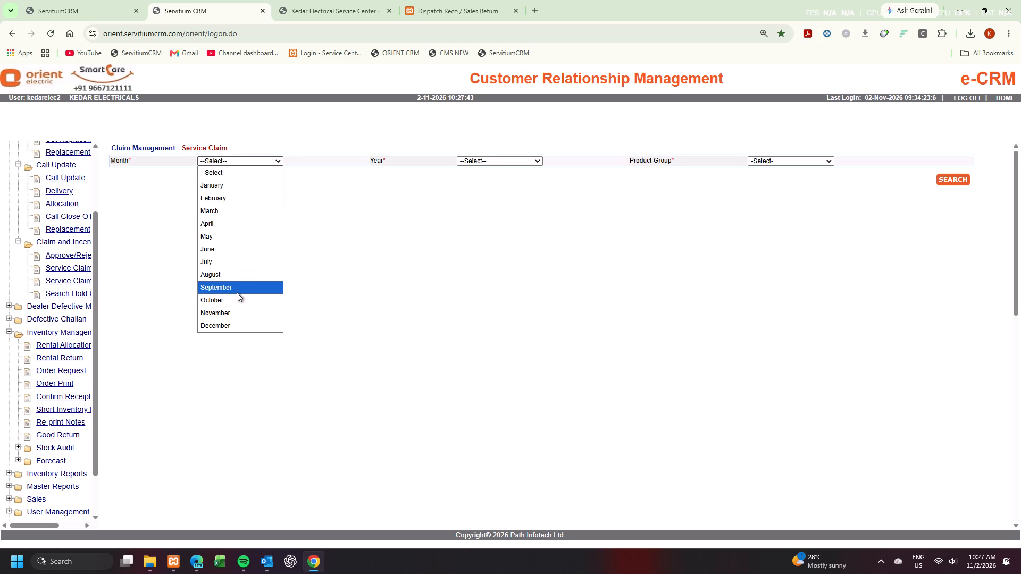
left_click(245, 305)
left_click(497, 162)
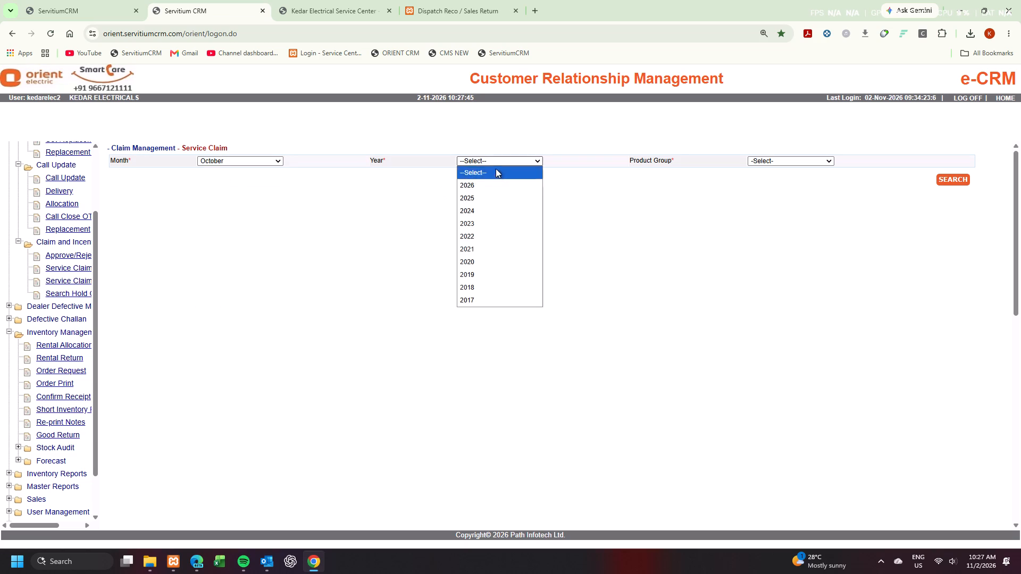
left_click(492, 185)
left_click(799, 161)
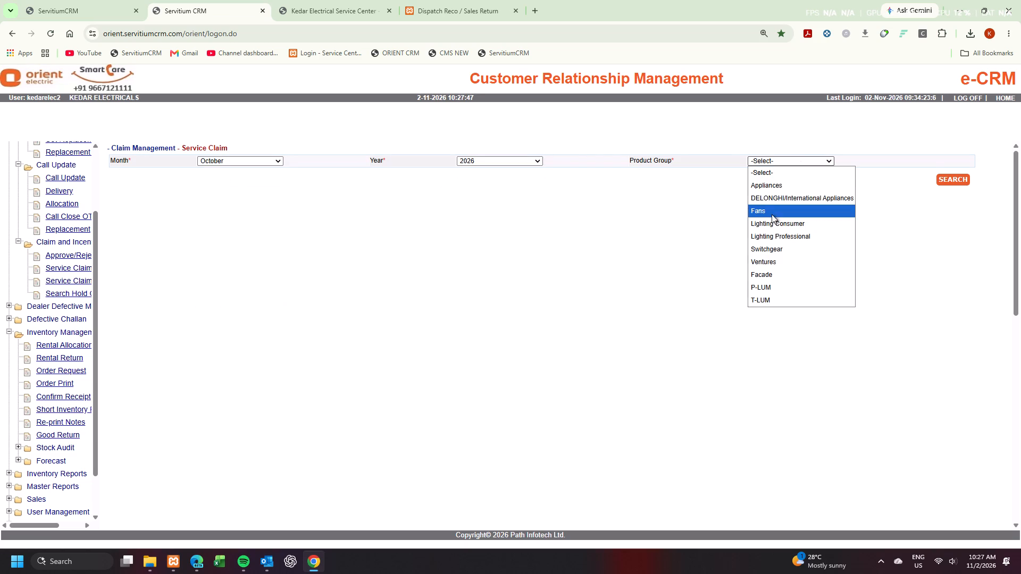
left_click(772, 214)
left_click(952, 180)
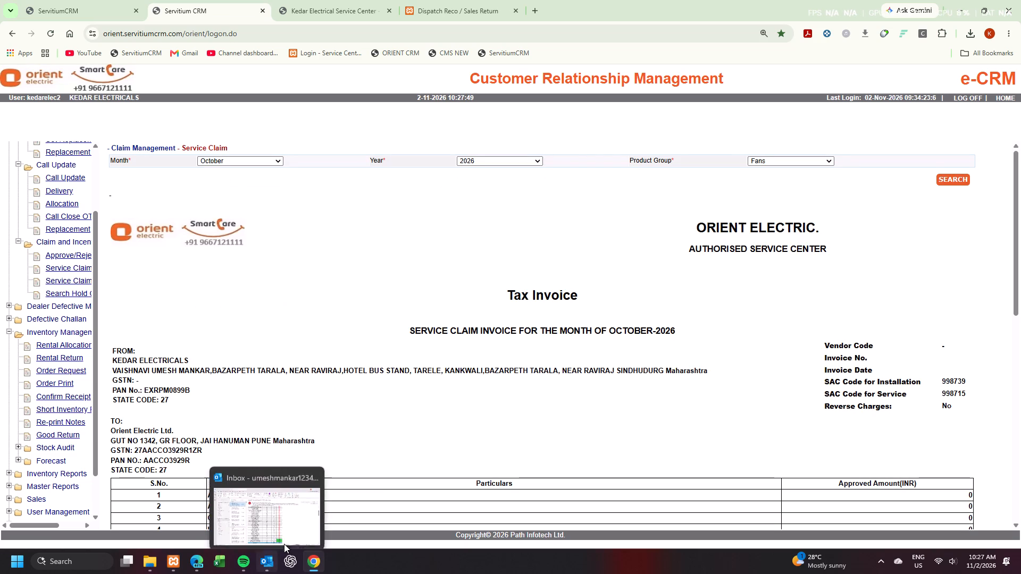
scroll(377, 482, "down", 6)
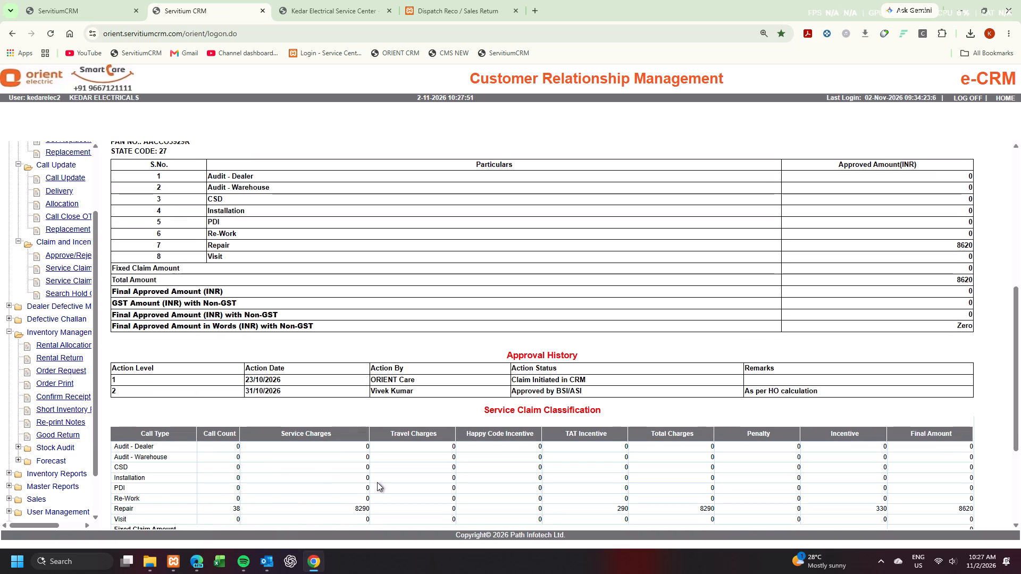
scroll(377, 482, "down", 2)
scroll(377, 482, "up", 2)
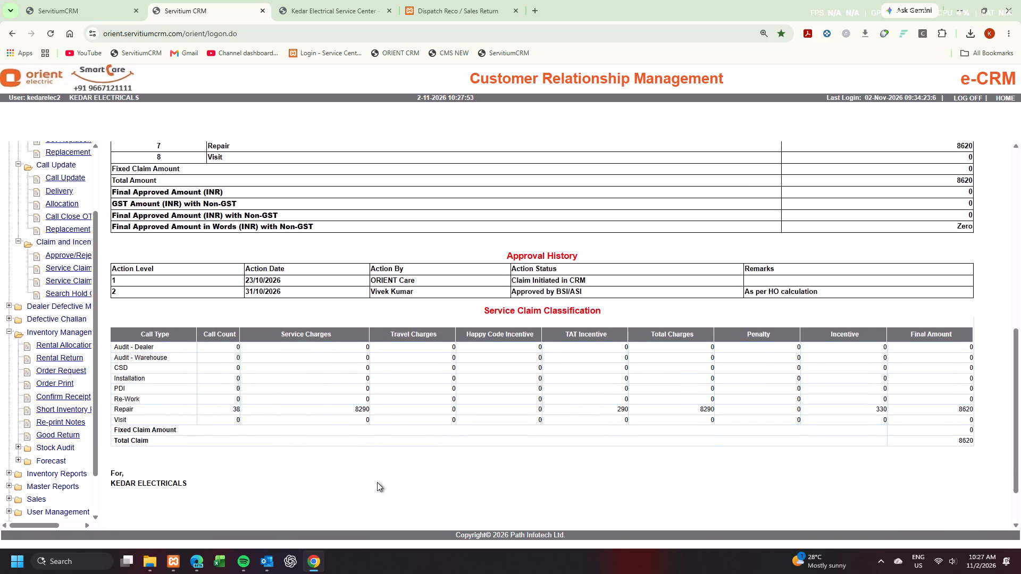
scroll(377, 482, "up", 6)
scroll(377, 482, "down", 1)
scroll(377, 482, "up", 3)
Search the October 2026 service claim for the Appliances product group and review its invoice.
left_click(211, 163)
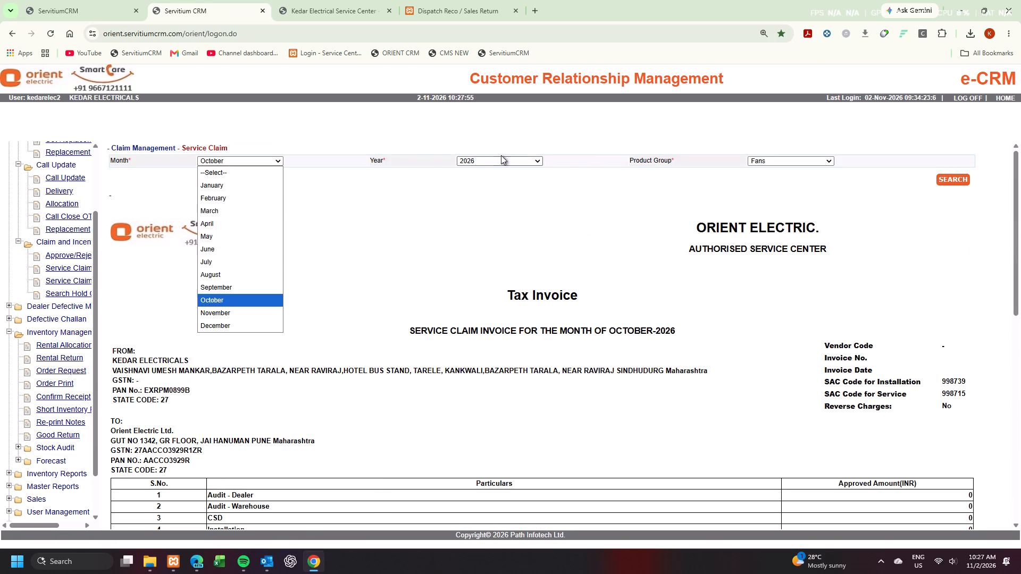
left_click(765, 161)
left_click(763, 183)
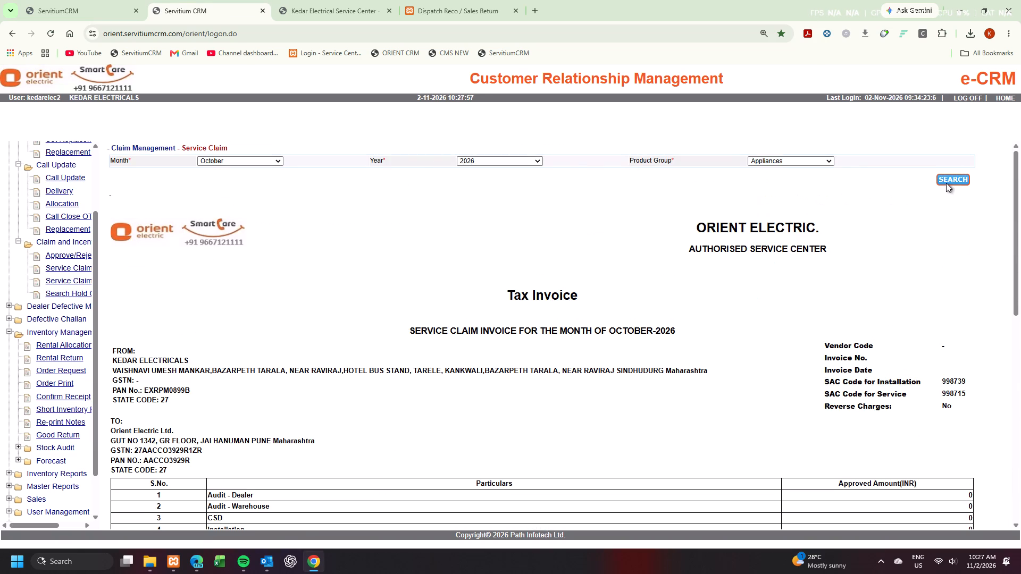
left_click(946, 183)
scroll(229, 502, "down", 5)
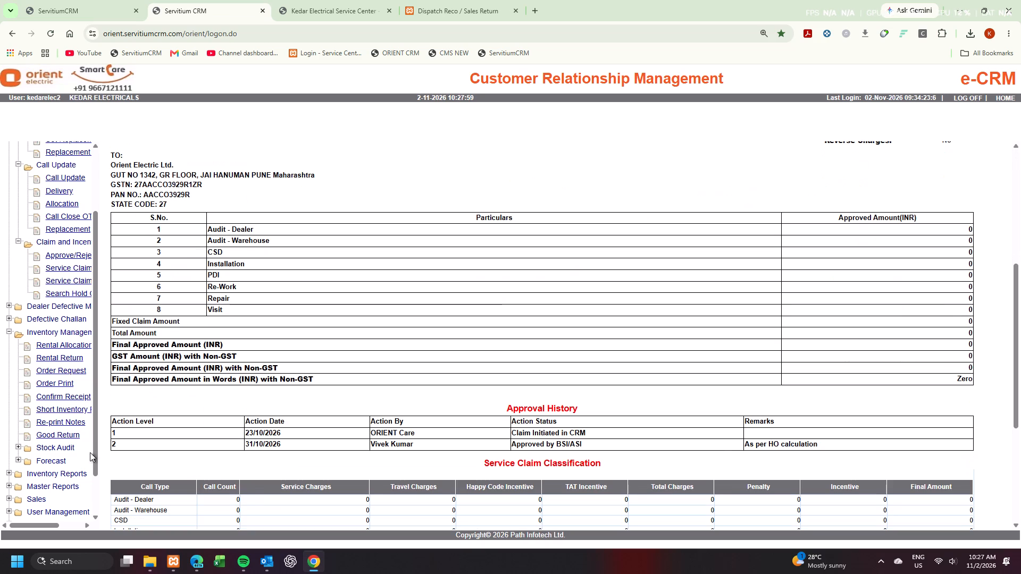
Run the PO Status Report in Inventory Reports with the PO Date From set to 25/10/2026.
left_click(63, 345)
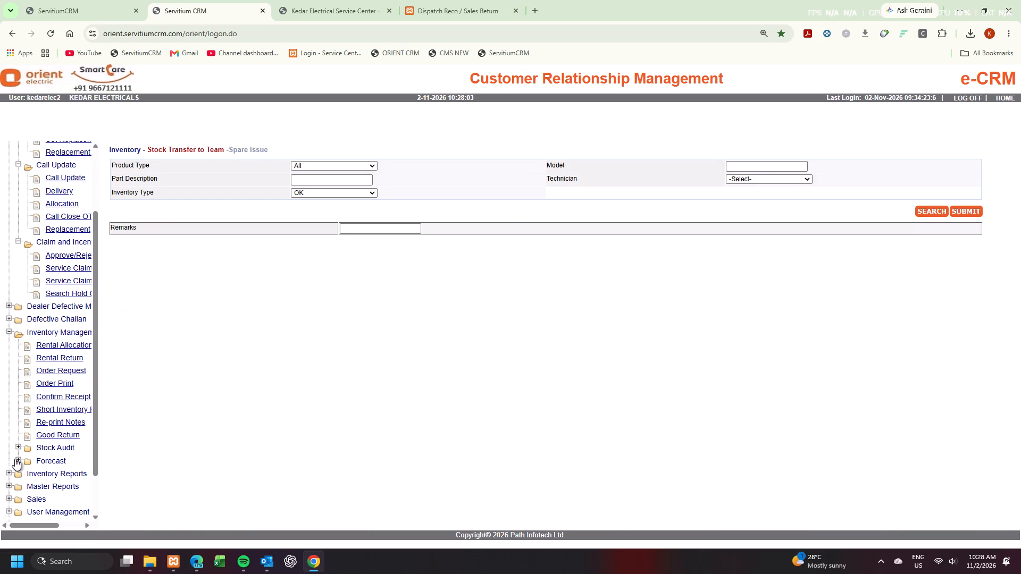
left_click(15, 464)
scroll(24, 425, "down", 5)
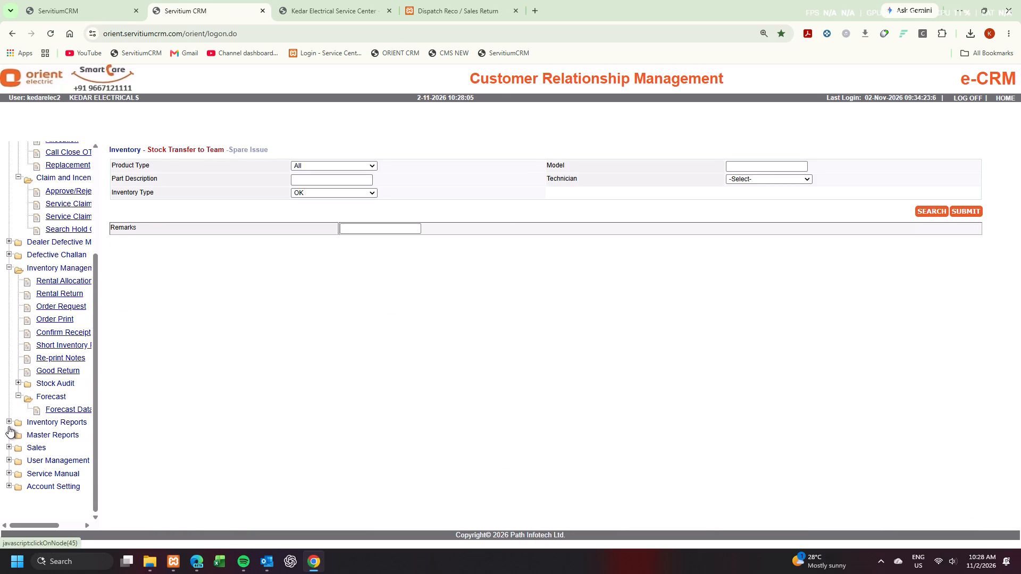
left_click(7, 425)
scroll(103, 421, "down", 2)
left_click(55, 457)
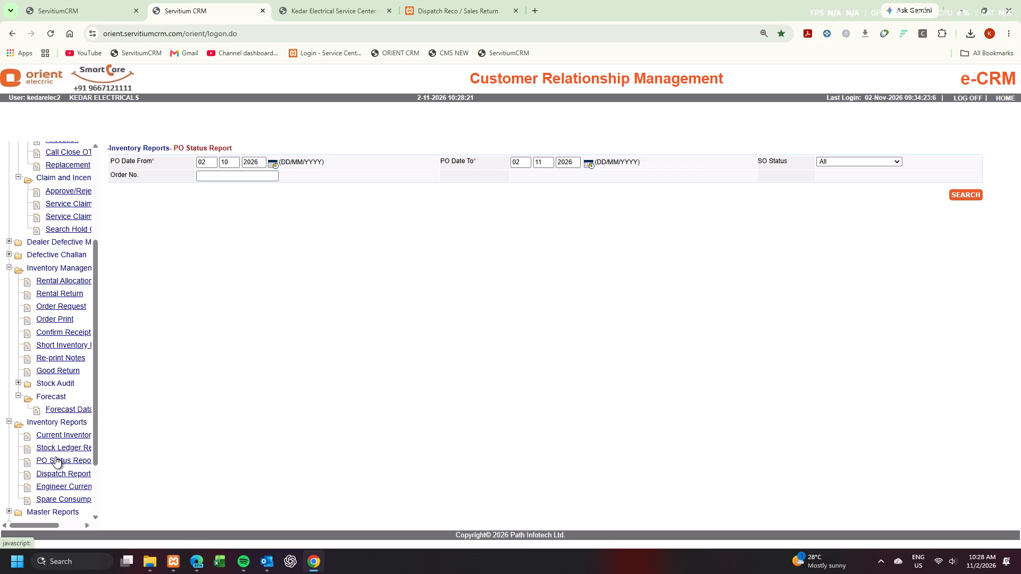
left_click(275, 166)
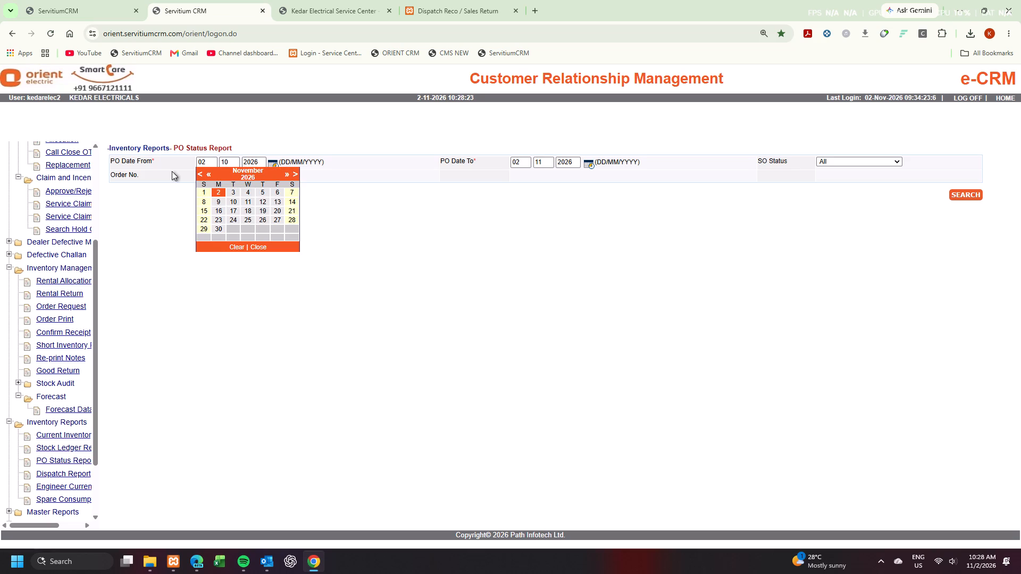
left_click(203, 170)
left_click(199, 171)
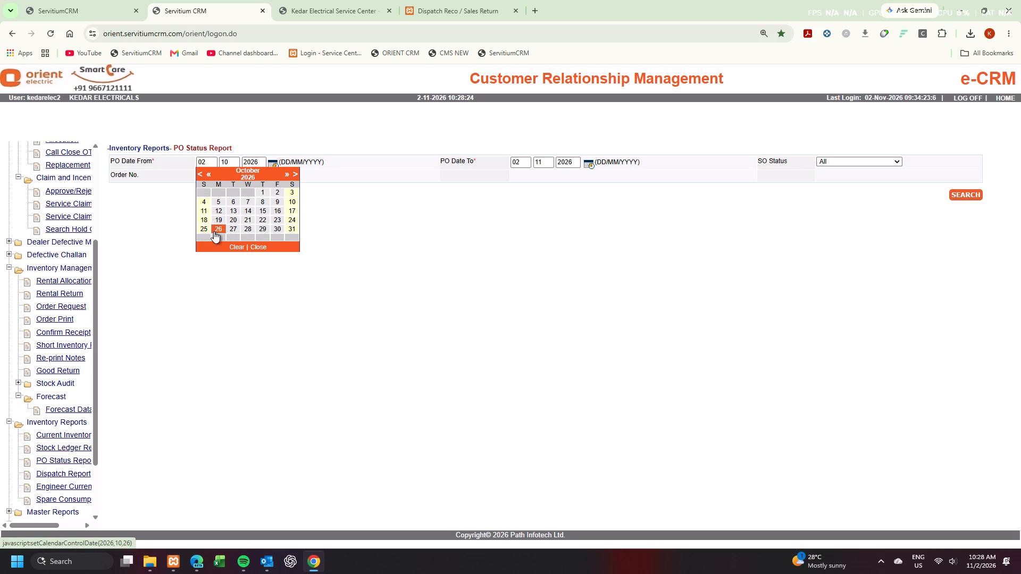
left_click(207, 232)
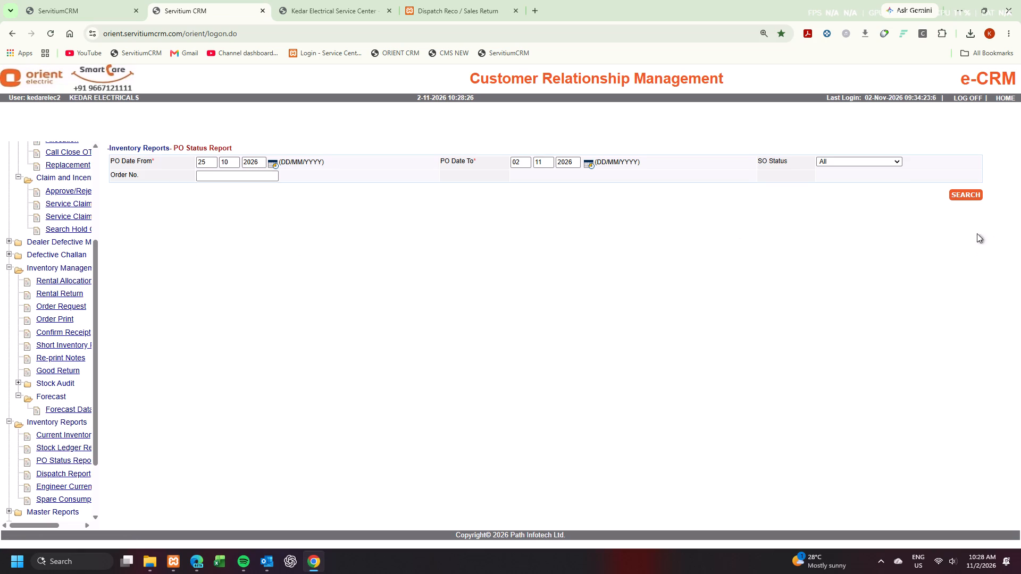
left_click(957, 191)
left_click(489, 0)
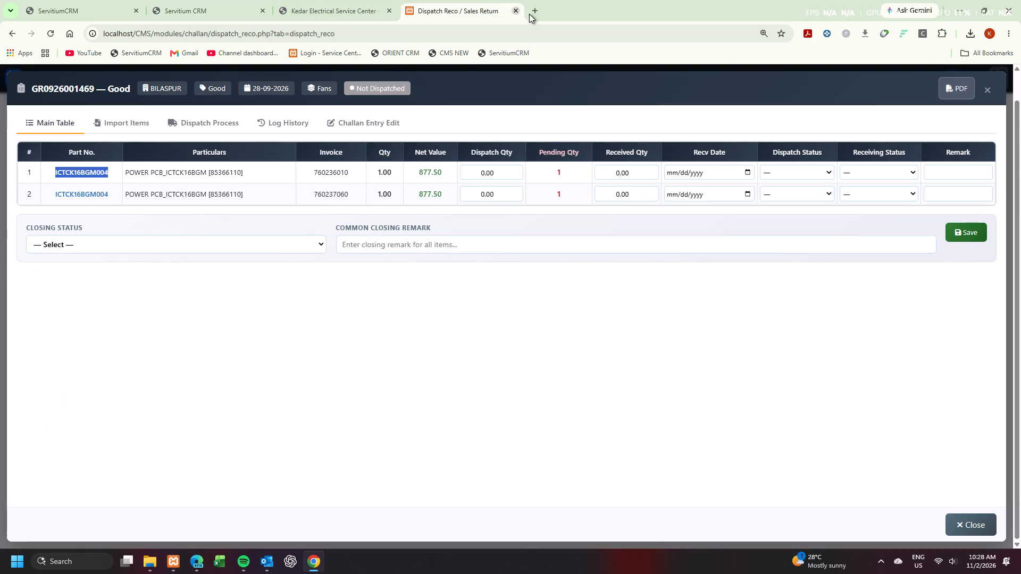
left_click(994, 95)
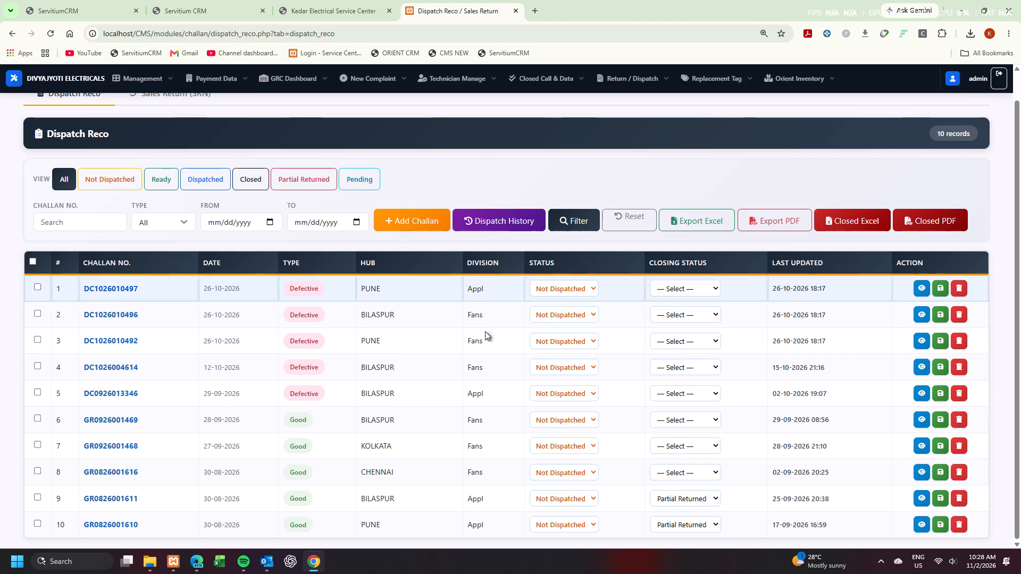
scroll(472, 338, "down", 2)
scroll(472, 338, "up", 1)
scroll(472, 338, "down", 4)
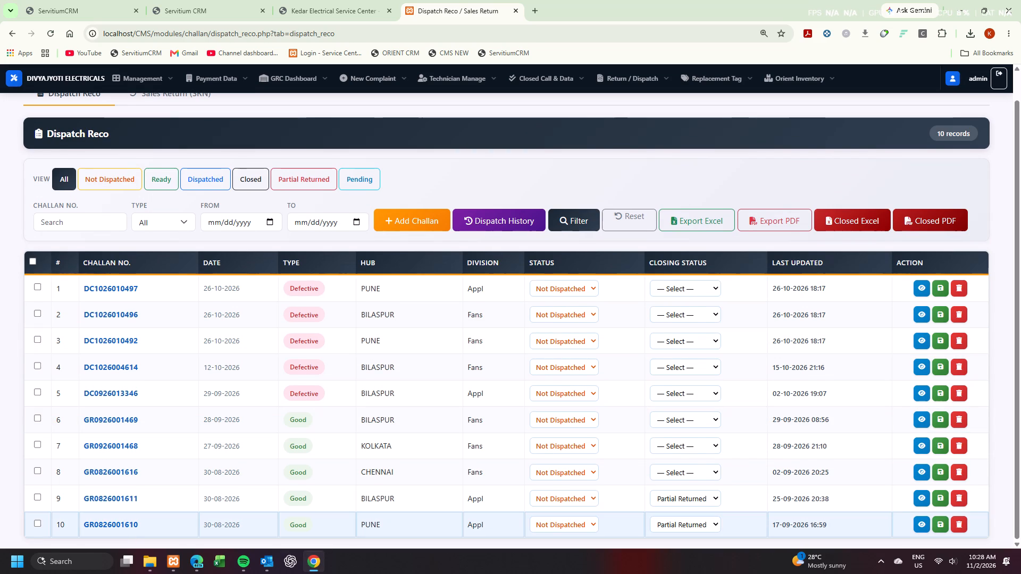
left_click(924, 518)
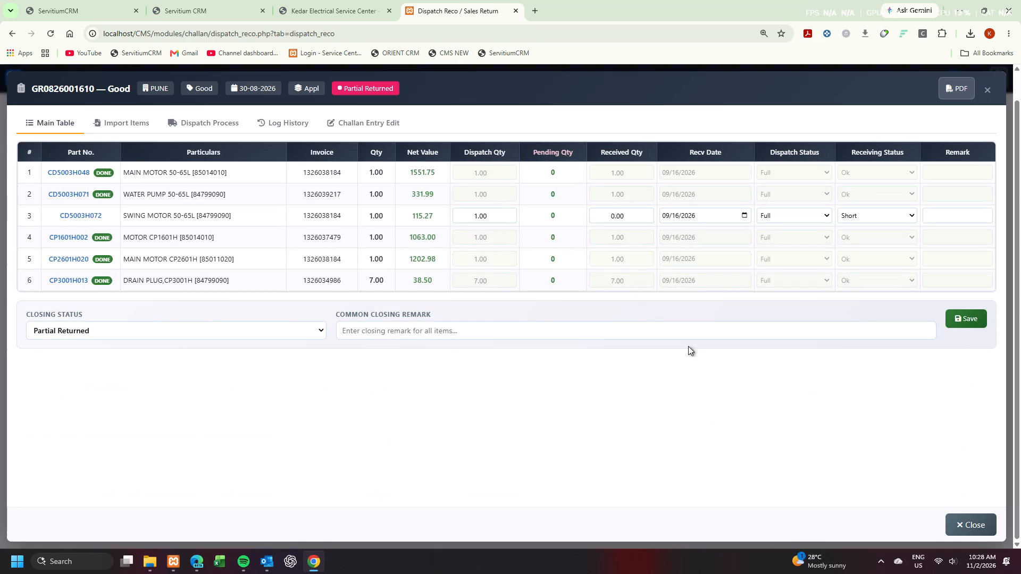
left_click(984, 85)
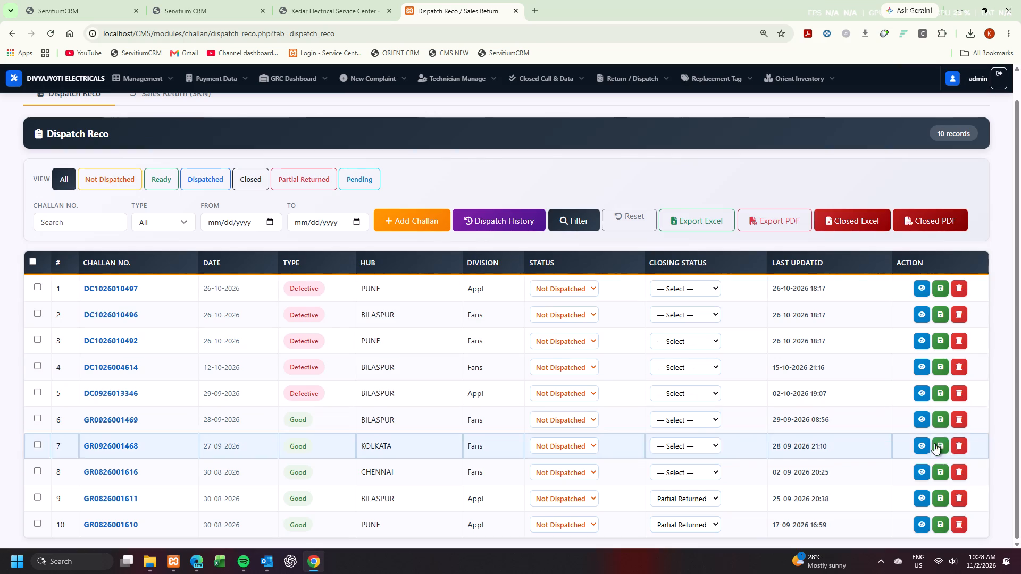
left_click(919, 494)
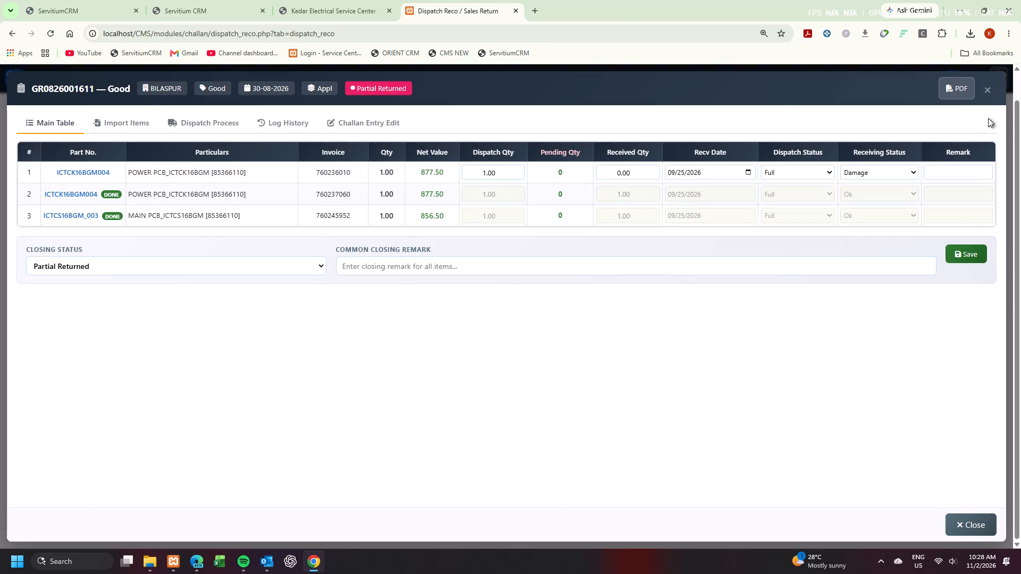
left_click(989, 92)
Switch to the Kedar Electricals portal and open Part Search by Model for Crompton.
left_click(348, 5)
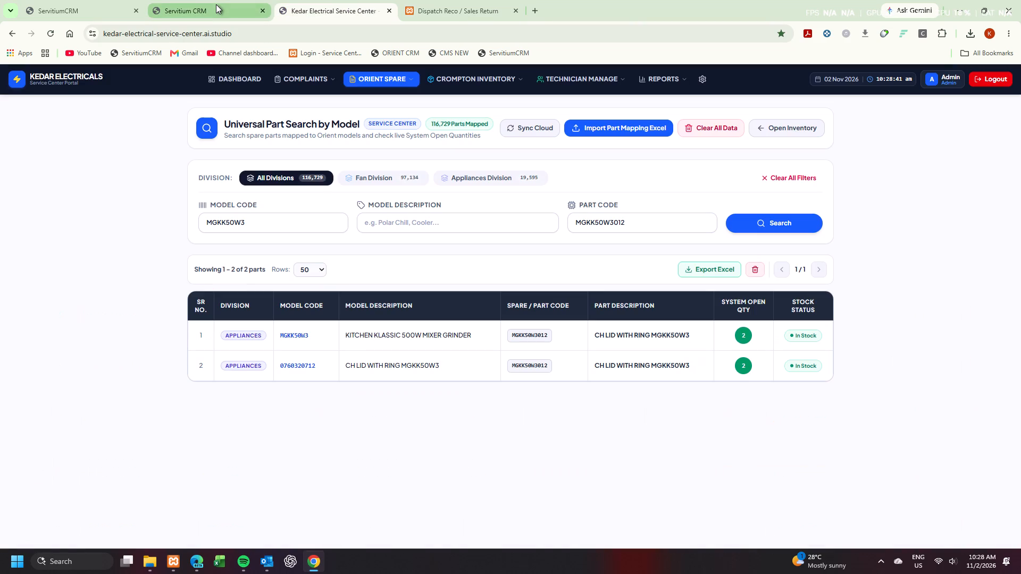
left_click(376, 82)
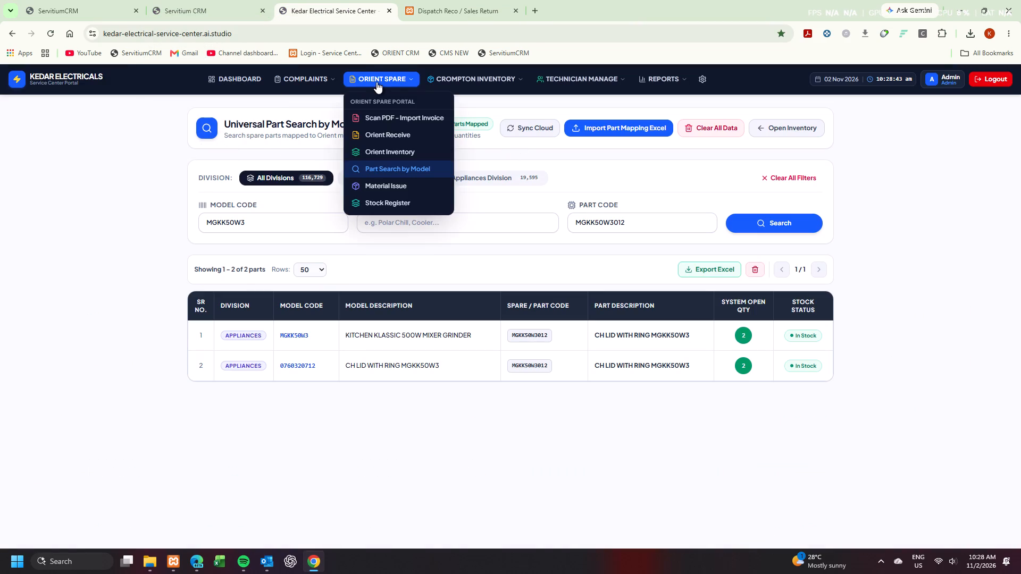
left_click(472, 79)
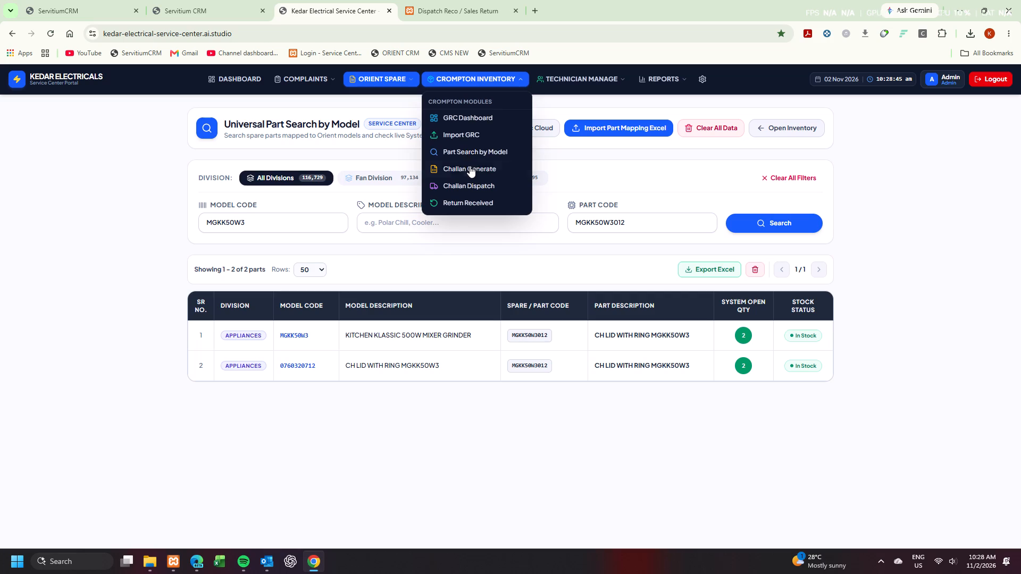
left_click(480, 146)
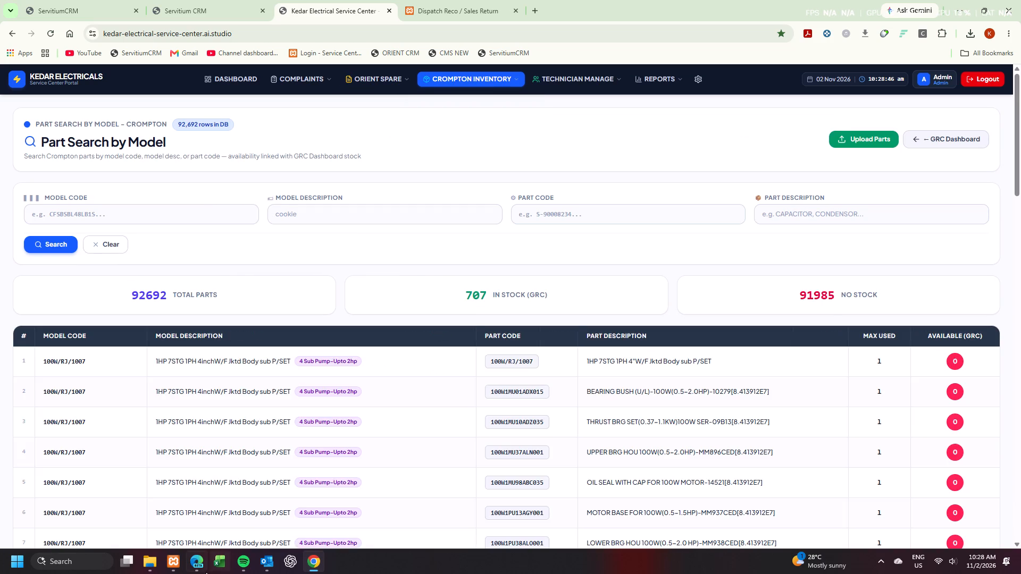